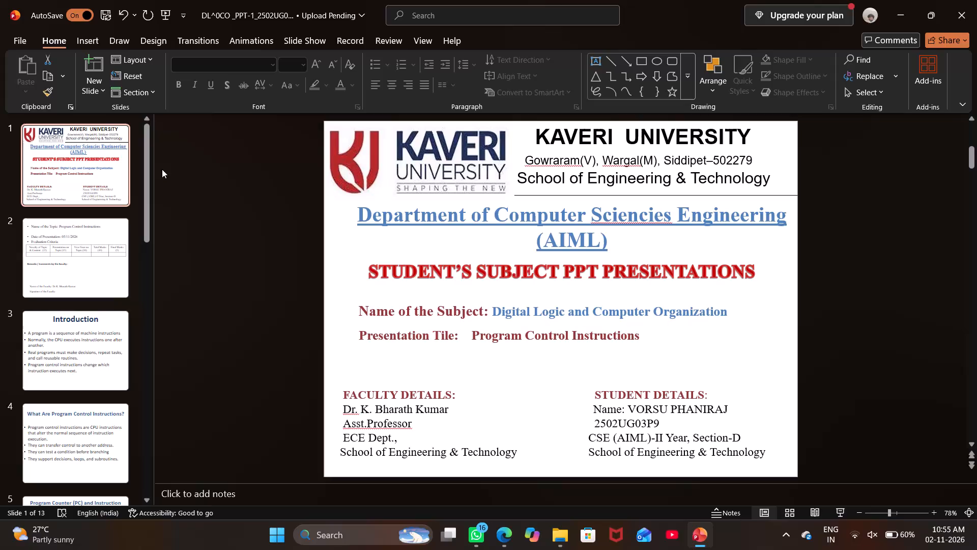
# Minimise the Kaveri University presentation and switch to the ML project 1 presentation in Microsoft Edge.
pyautogui.click(899, 13)
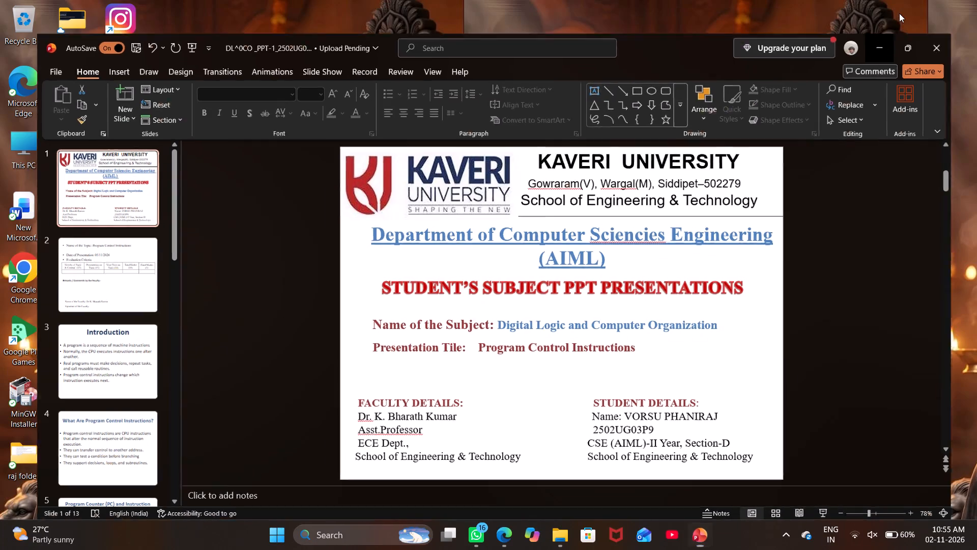
pyautogui.rightClick(774, 25)
pyautogui.click(812, 84)
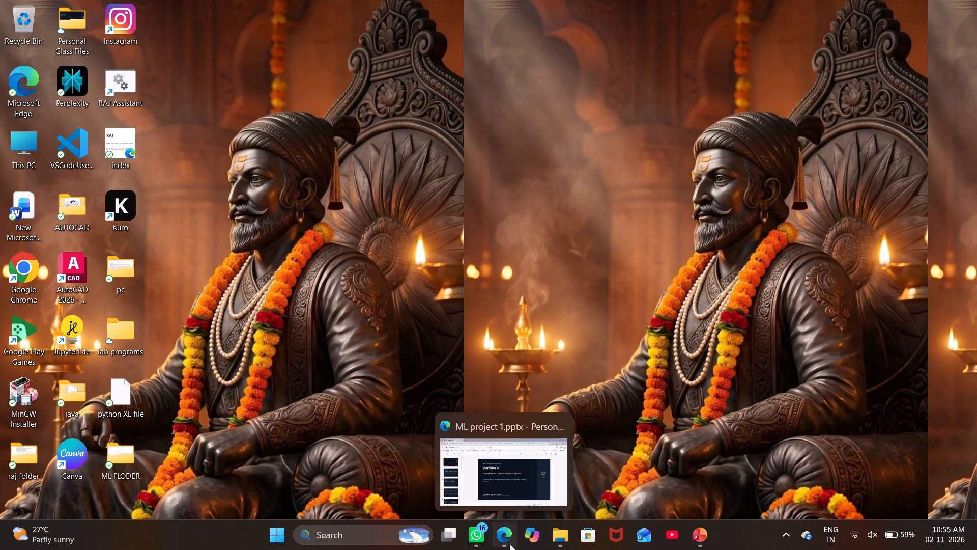
pyautogui.click(505, 468)
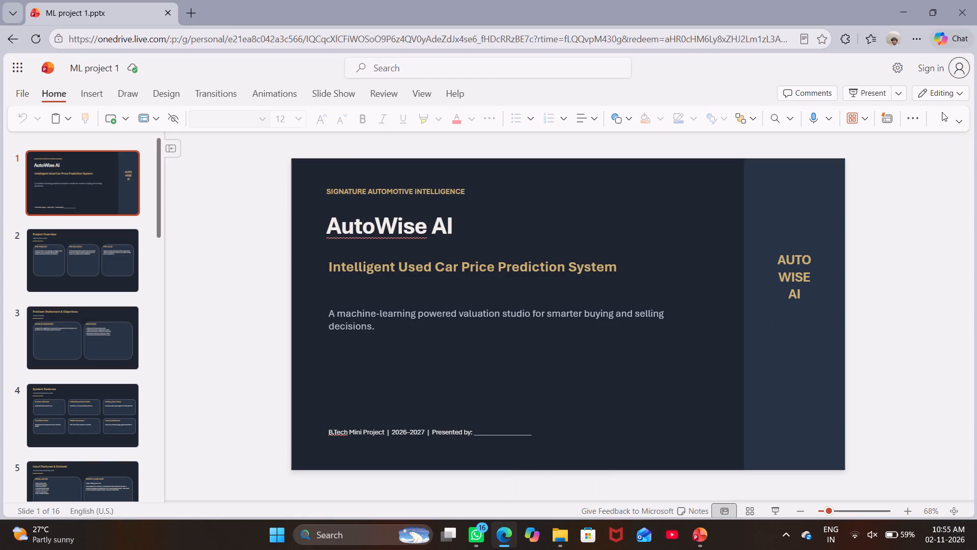
# Set the ML project 1 presentation's mode to Editing.
pyautogui.click(937, 94)
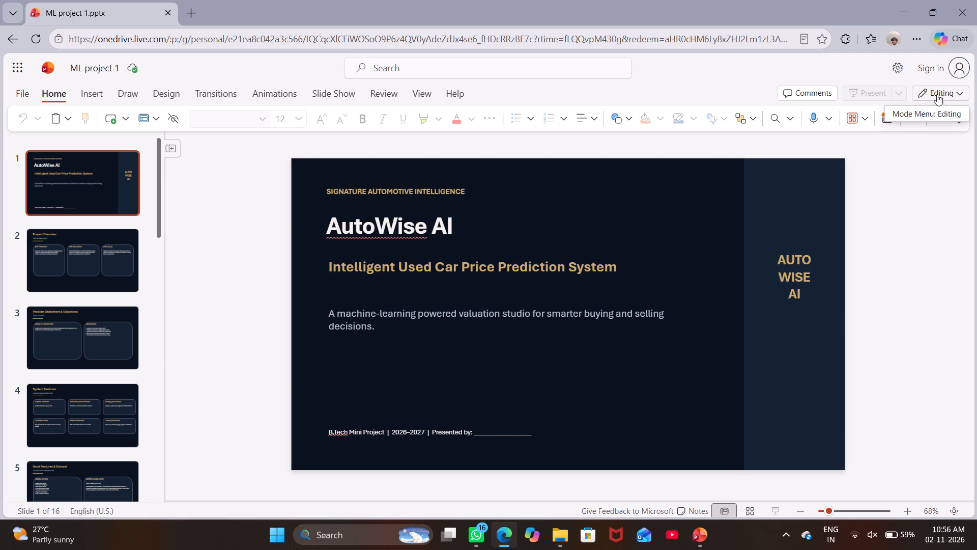
pyautogui.click(937, 94)
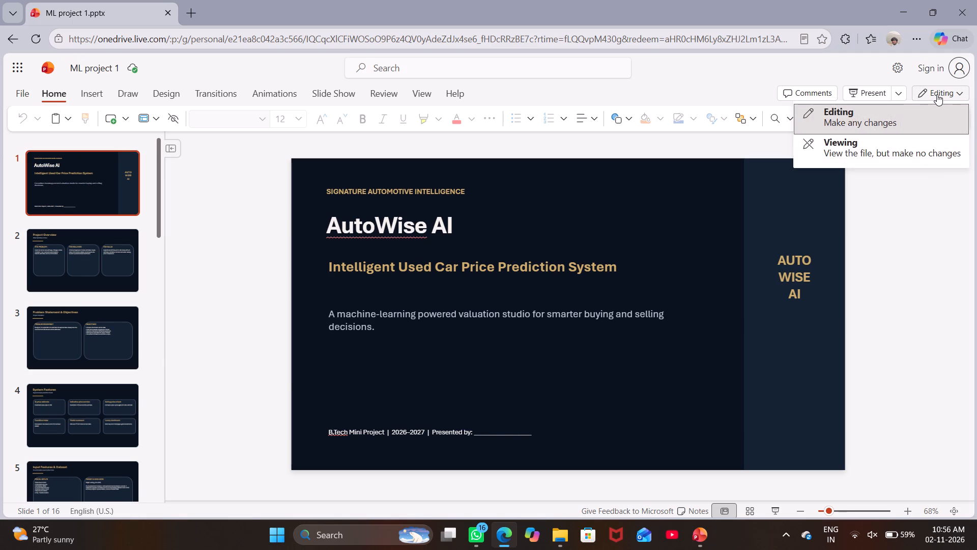
pyautogui.click(889, 117)
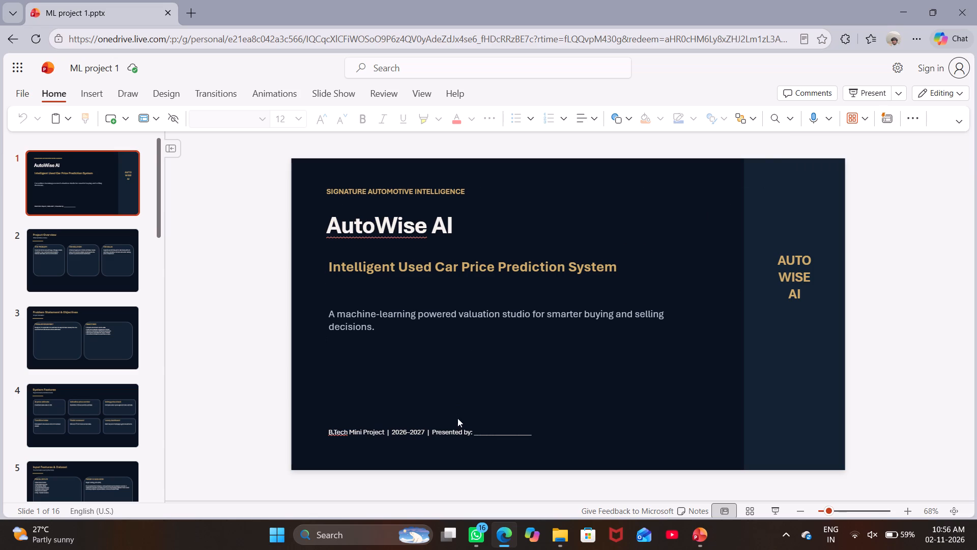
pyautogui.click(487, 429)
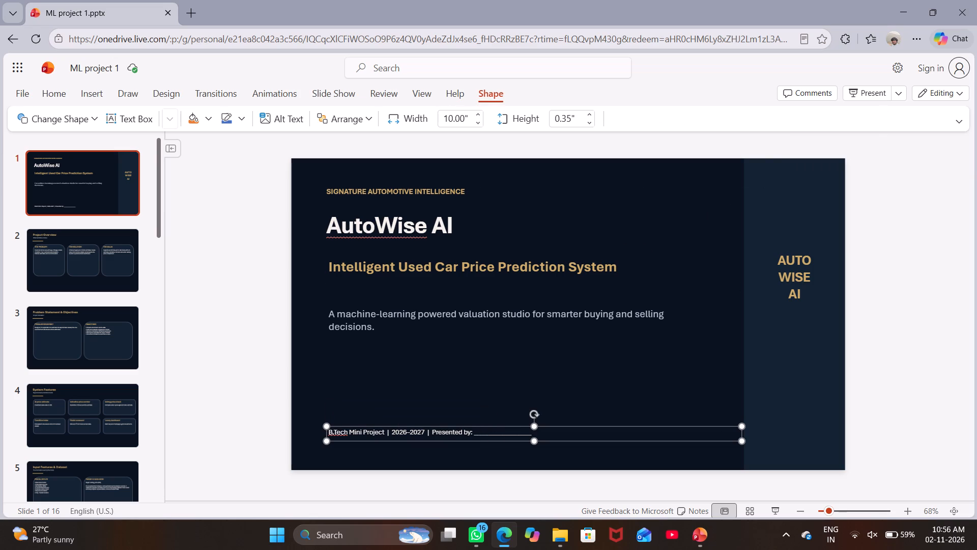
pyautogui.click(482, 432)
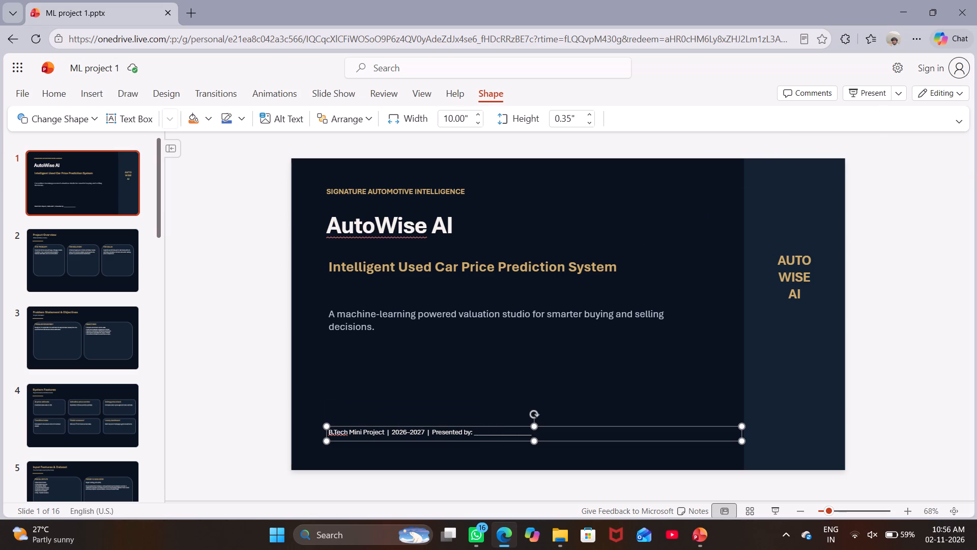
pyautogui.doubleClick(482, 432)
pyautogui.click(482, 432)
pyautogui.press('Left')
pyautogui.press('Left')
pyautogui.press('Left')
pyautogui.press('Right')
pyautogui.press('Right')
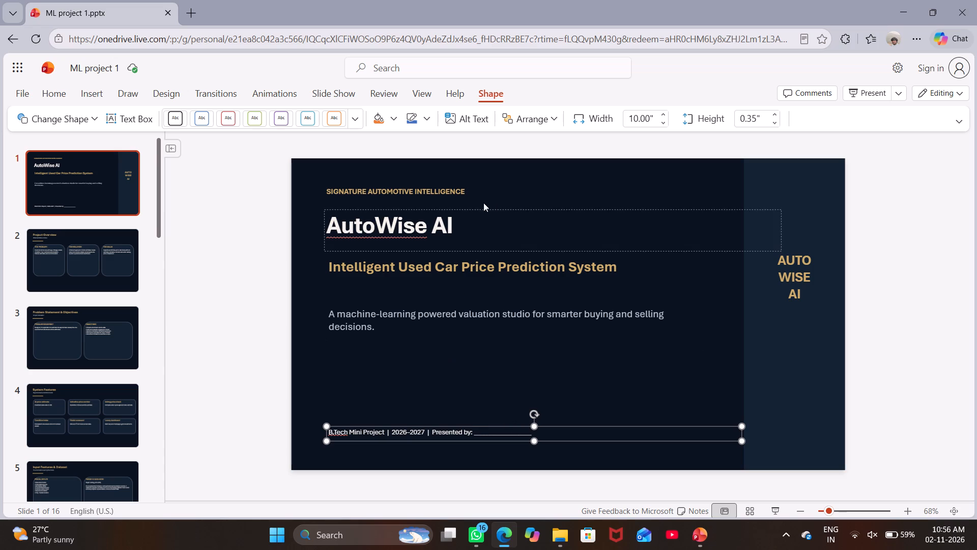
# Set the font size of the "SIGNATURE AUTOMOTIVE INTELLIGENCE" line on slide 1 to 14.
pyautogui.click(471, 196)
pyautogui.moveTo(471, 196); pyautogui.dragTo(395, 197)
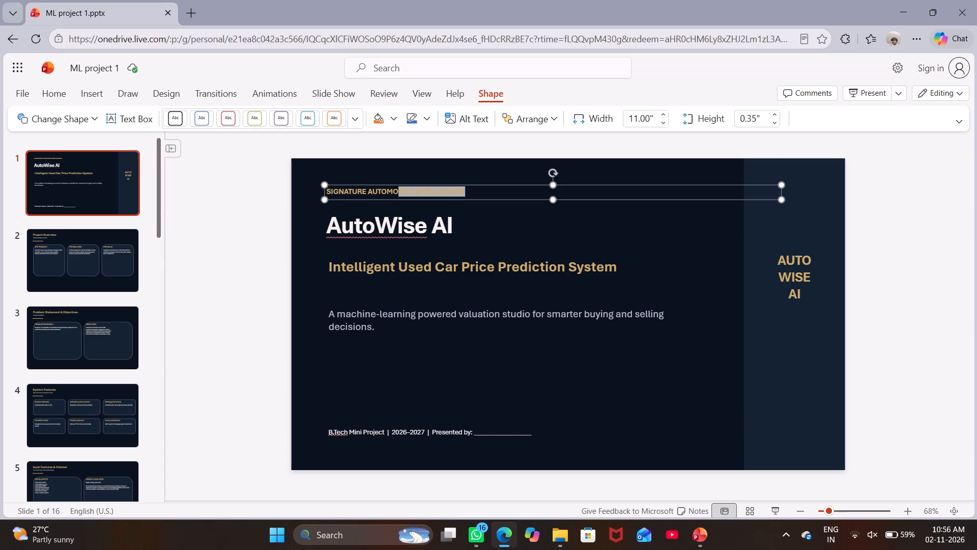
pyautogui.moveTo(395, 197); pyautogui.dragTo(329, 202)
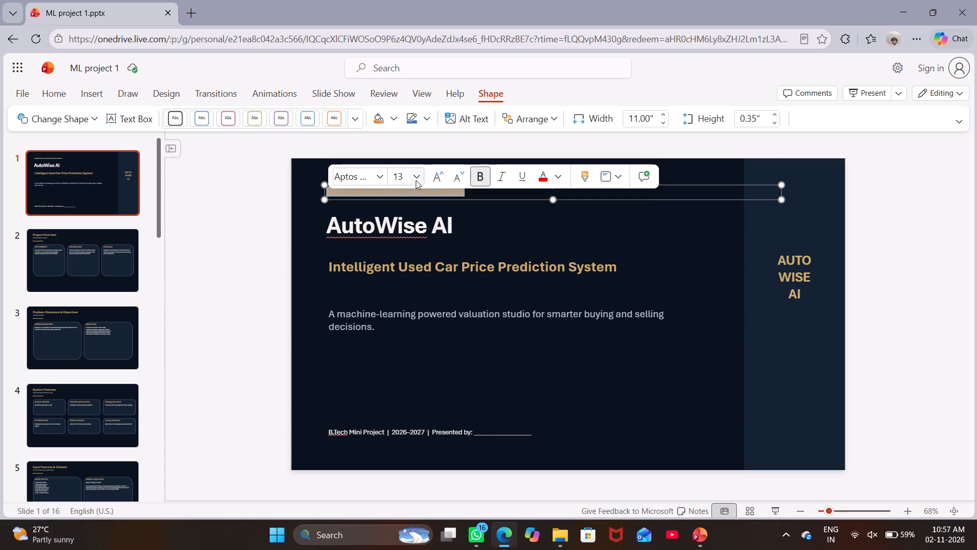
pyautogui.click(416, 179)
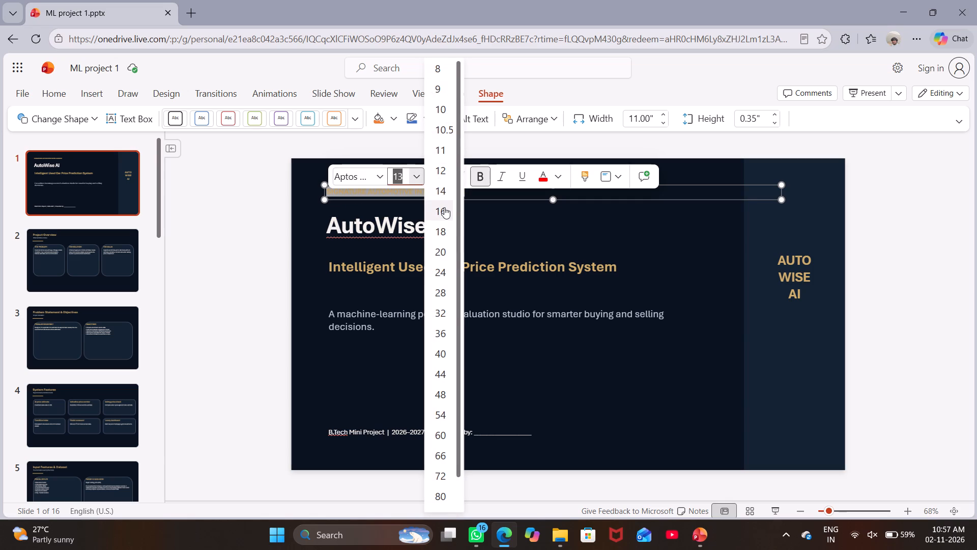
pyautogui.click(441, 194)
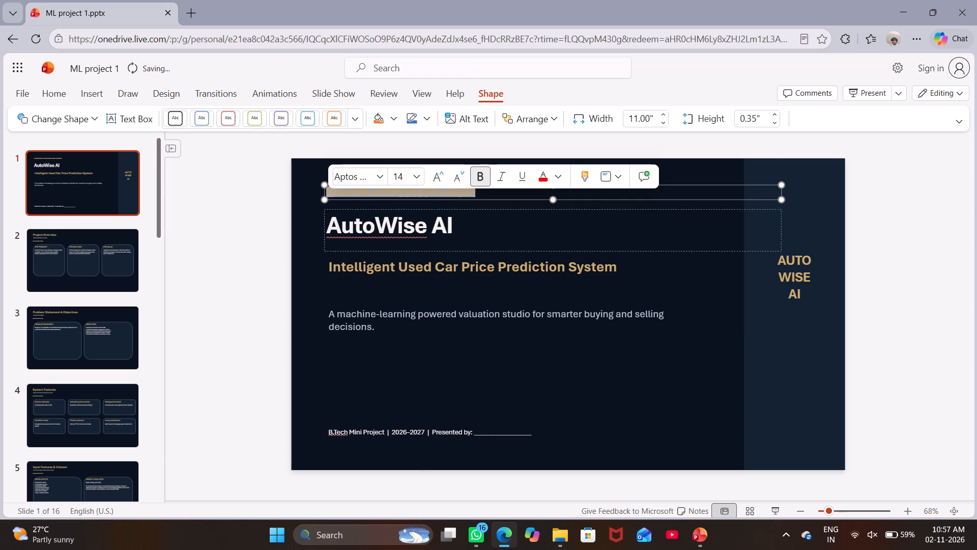
# Set the font size of the "AutoWise AI" title on slide 1 to 40.
pyautogui.click(459, 224)
pyautogui.moveTo(459, 224); pyautogui.dragTo(339, 223)
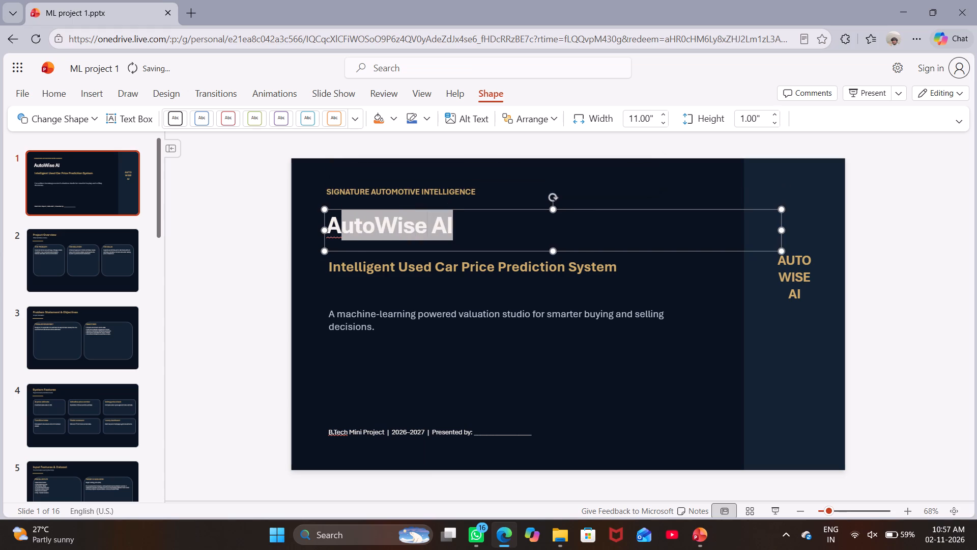
pyautogui.moveTo(339, 223); pyautogui.dragTo(325, 225)
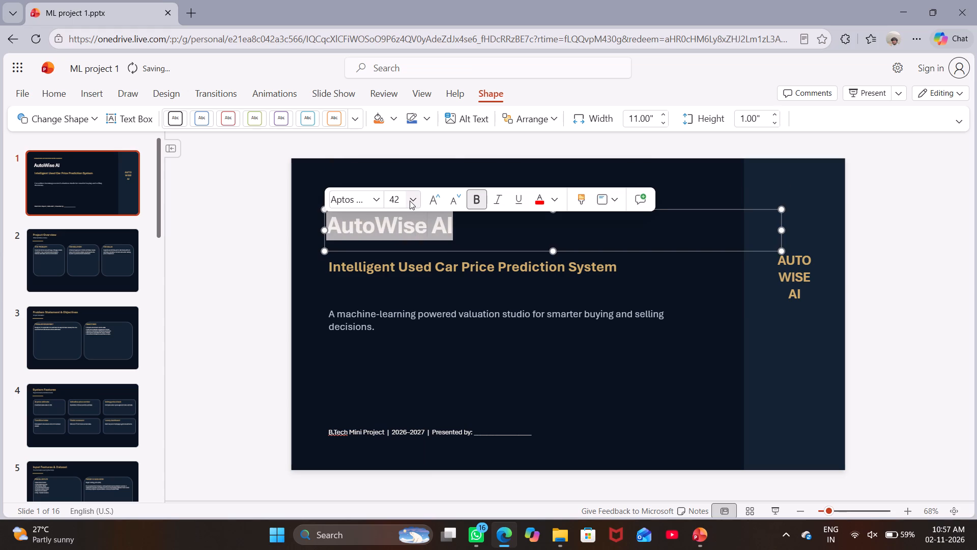
pyautogui.click(410, 201)
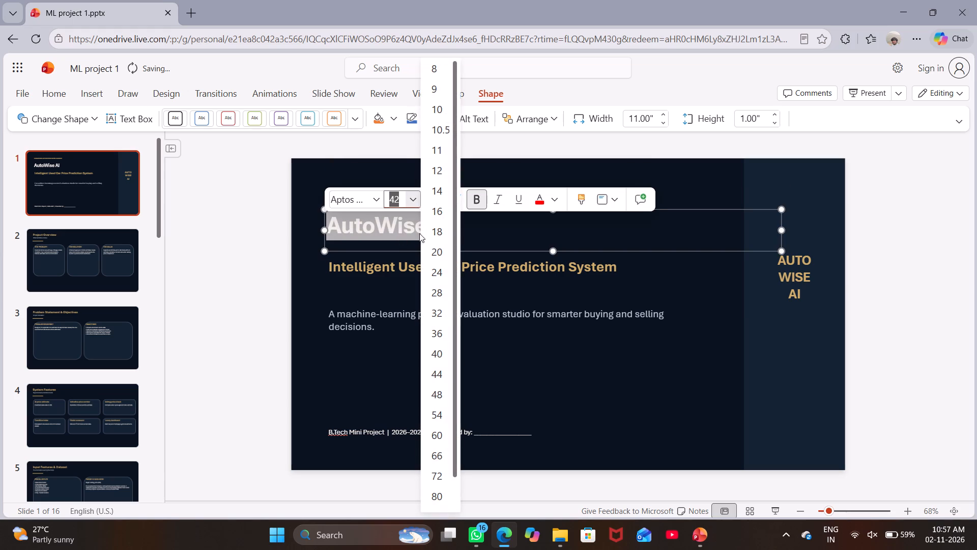
pyautogui.click(435, 213)
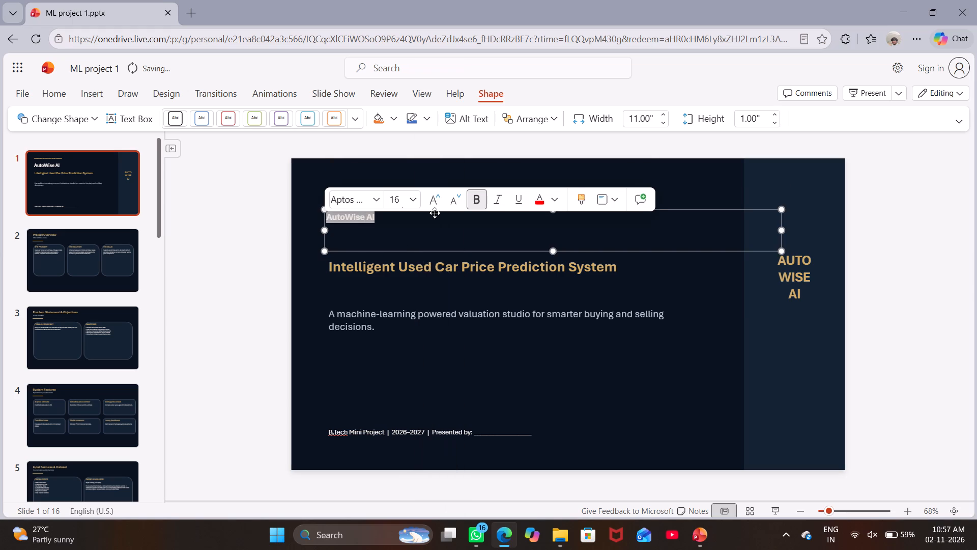
pyautogui.click(416, 204)
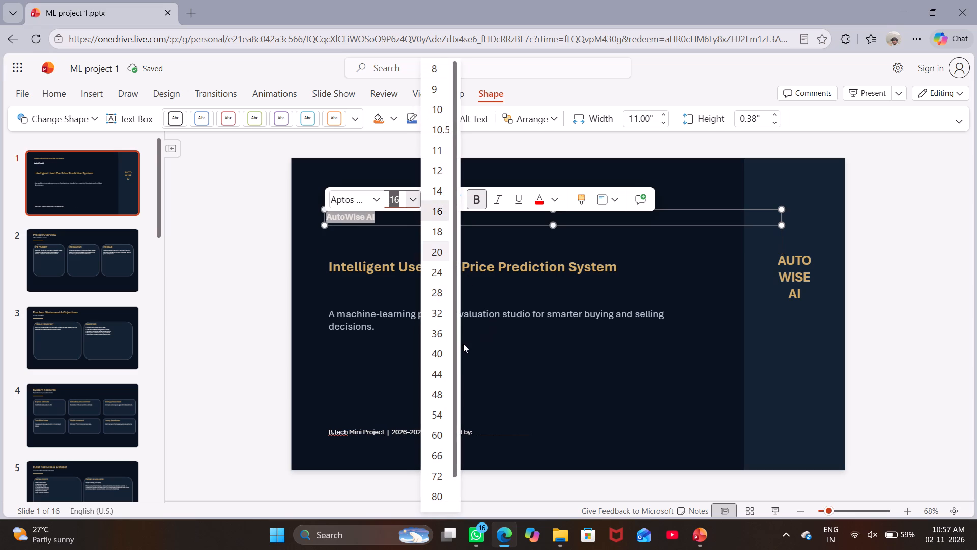
pyautogui.click(439, 347)
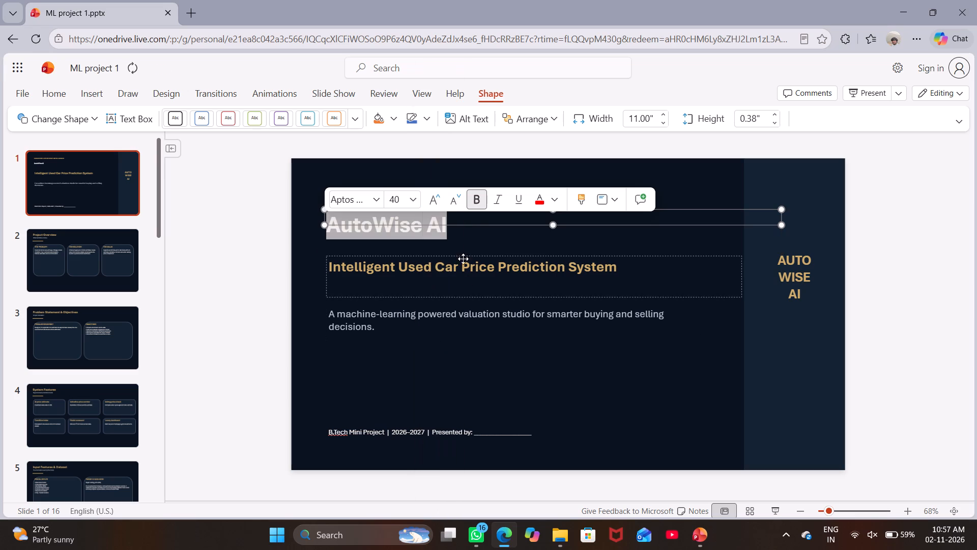
pyautogui.click(473, 252)
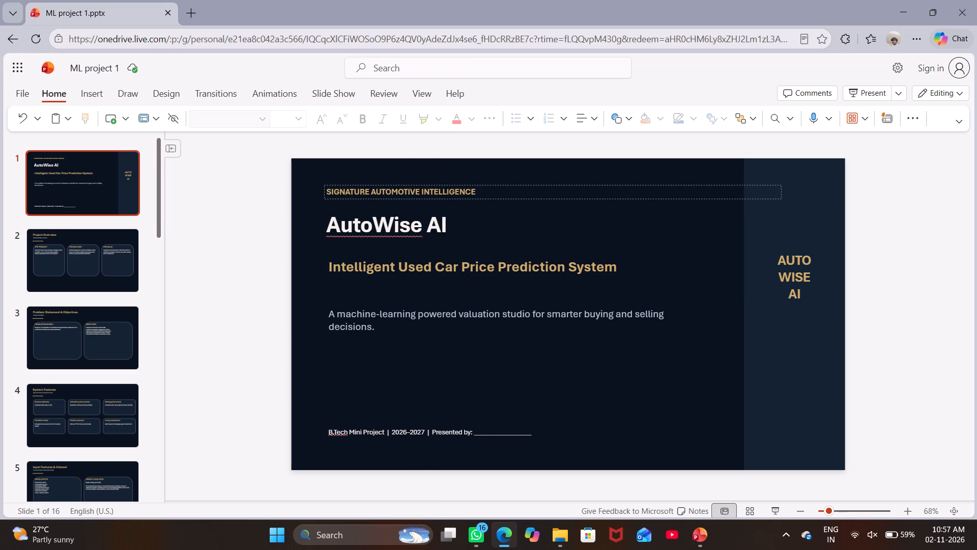
# Set the font size of the "SIGNATURE AUTOMOTIVE INTELLIGENCE" line above the title to 18.
pyautogui.click(485, 189)
pyautogui.moveTo(485, 189); pyautogui.dragTo(323, 186)
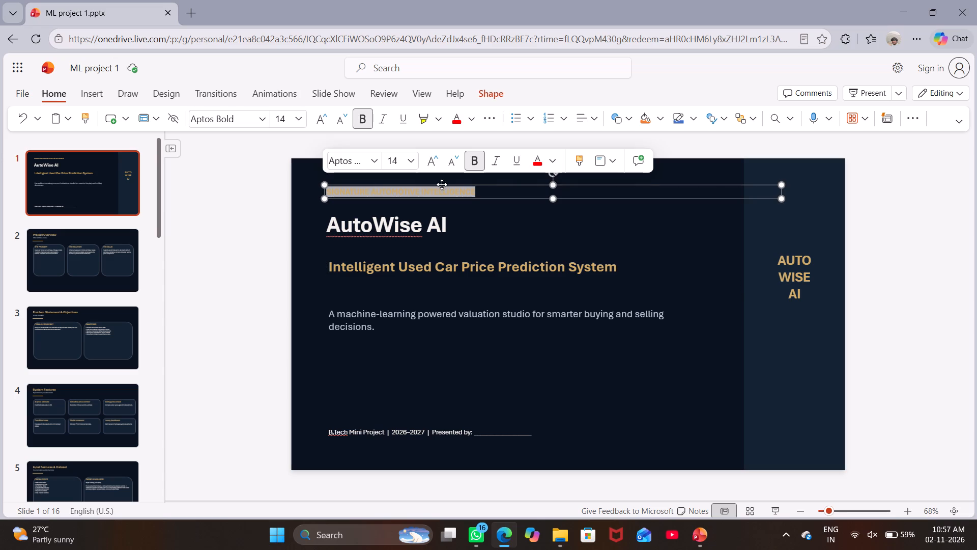
pyautogui.click(411, 159)
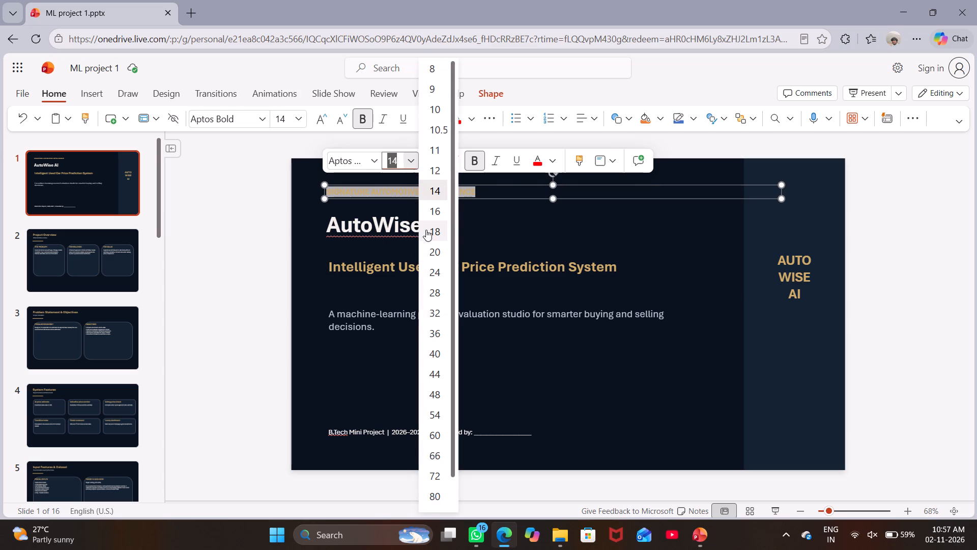
pyautogui.click(427, 227)
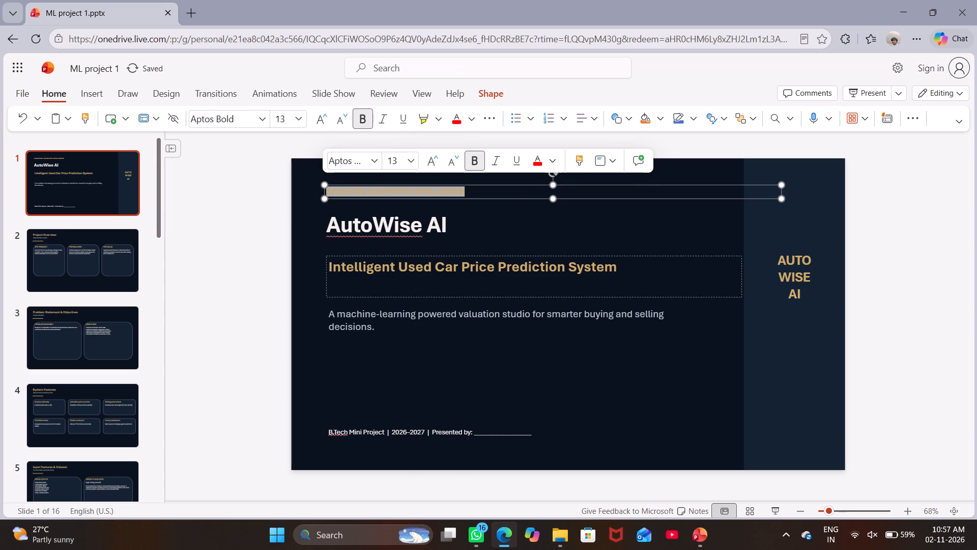
# Set the font size of the whole "A machine-learning powered valuation studio" description on slide 1 to 20.
pyautogui.click(607, 314)
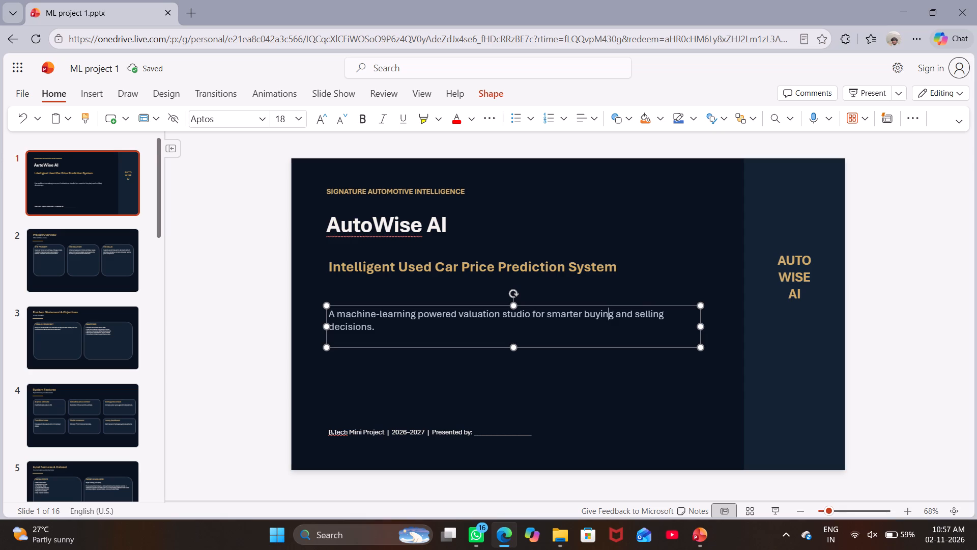
pyautogui.click(678, 317)
pyautogui.moveTo(678, 317); pyautogui.dragTo(664, 319)
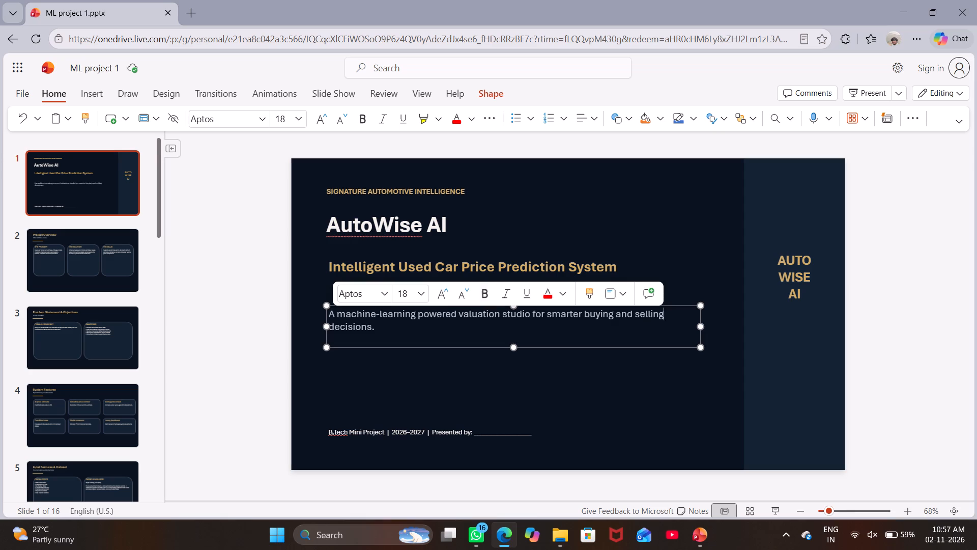
pyautogui.moveTo(404, 329); pyautogui.dragTo(306, 310)
pyautogui.click(394, 290)
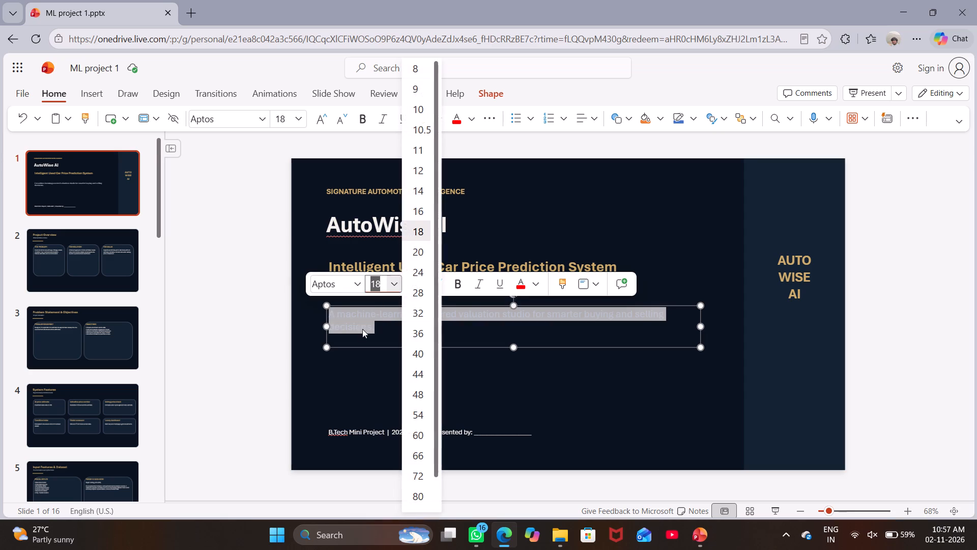
pyautogui.click(413, 254)
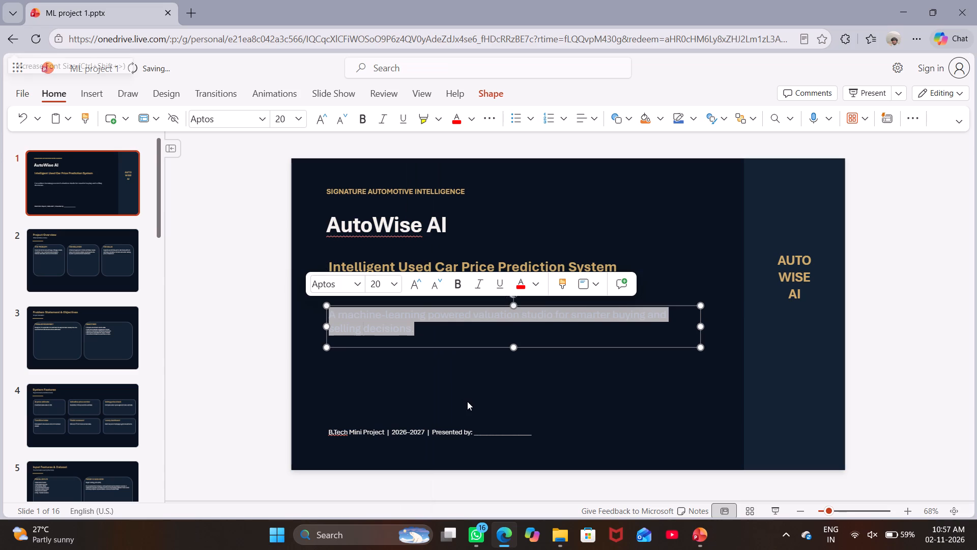
pyautogui.click(467, 401)
# Set the font size of the "Intelligent Used Car Price Prediction System" subtitle on slide 1 to 32.
pyautogui.moveTo(625, 265); pyautogui.dragTo(571, 277)
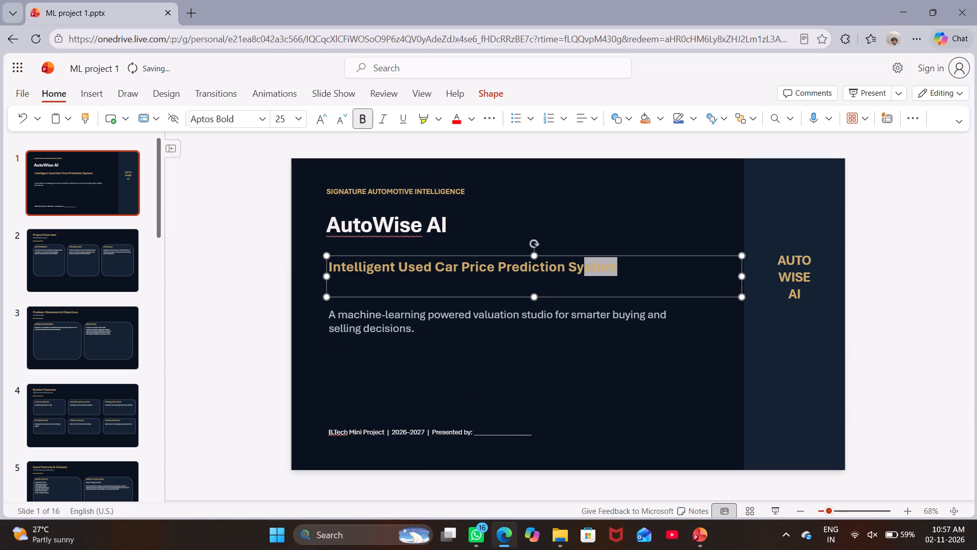
pyautogui.moveTo(571, 277); pyautogui.dragTo(323, 281)
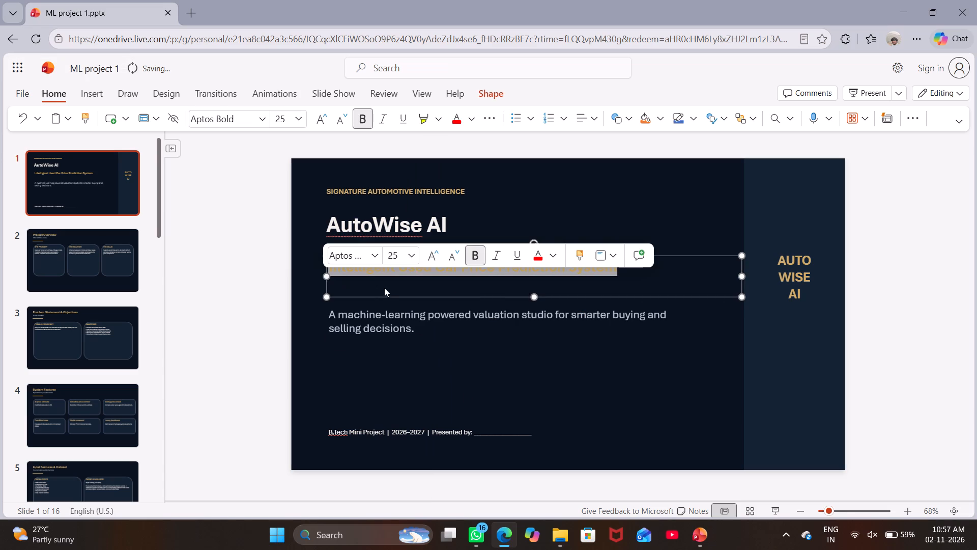
pyautogui.click(407, 260)
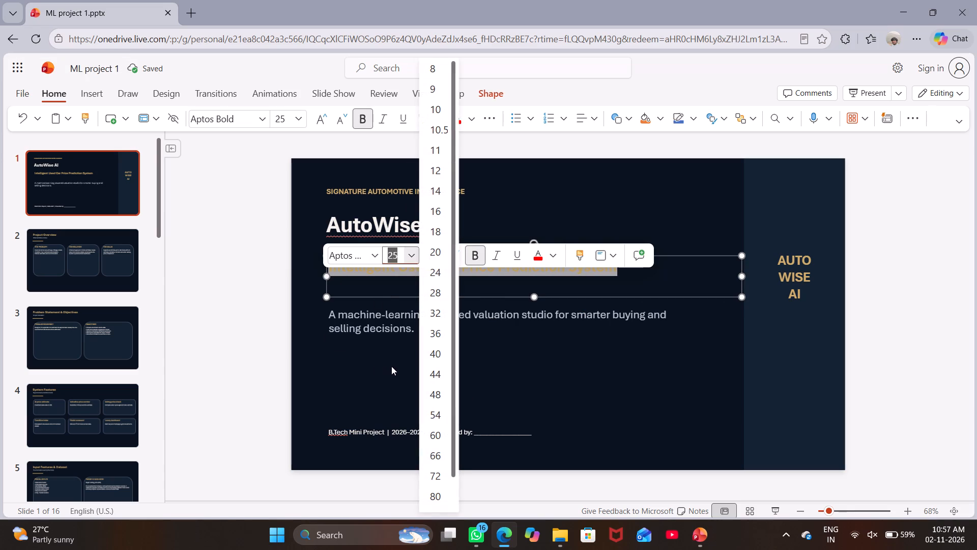
pyautogui.click(440, 298)
pyautogui.click(411, 253)
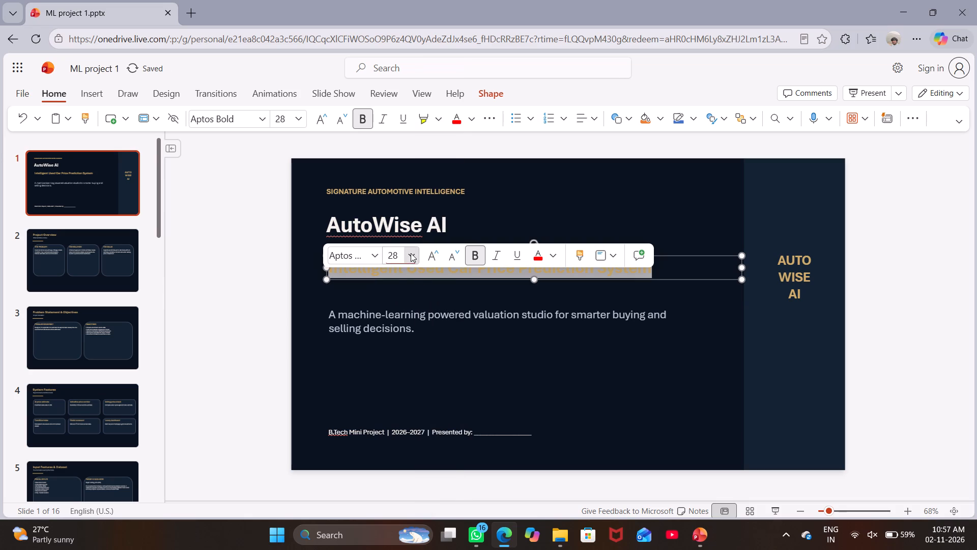
pyautogui.click(424, 313)
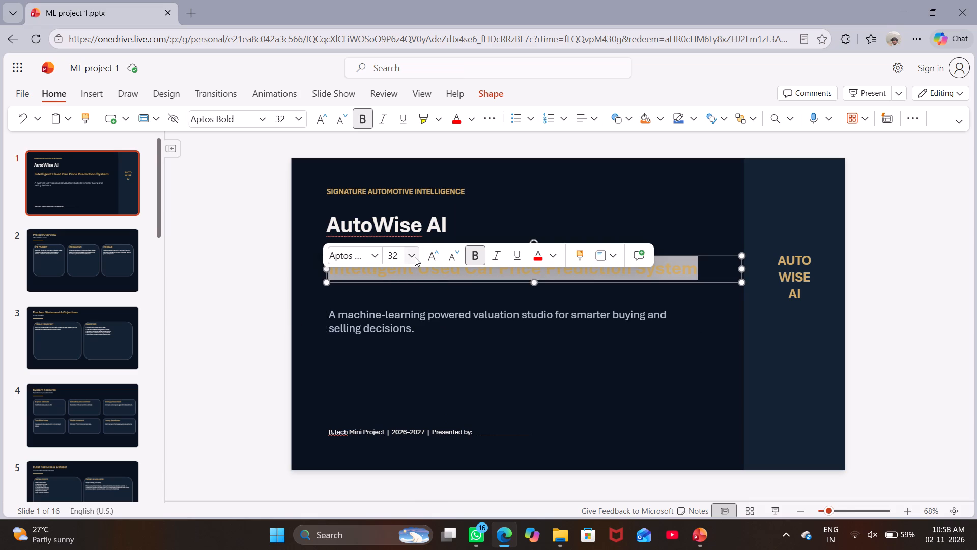
# Delete the underscore placeholder after "Presented by:" in the B.Tech Mini Project line on slide 1.
pyautogui.click(481, 360)
pyautogui.click(487, 431)
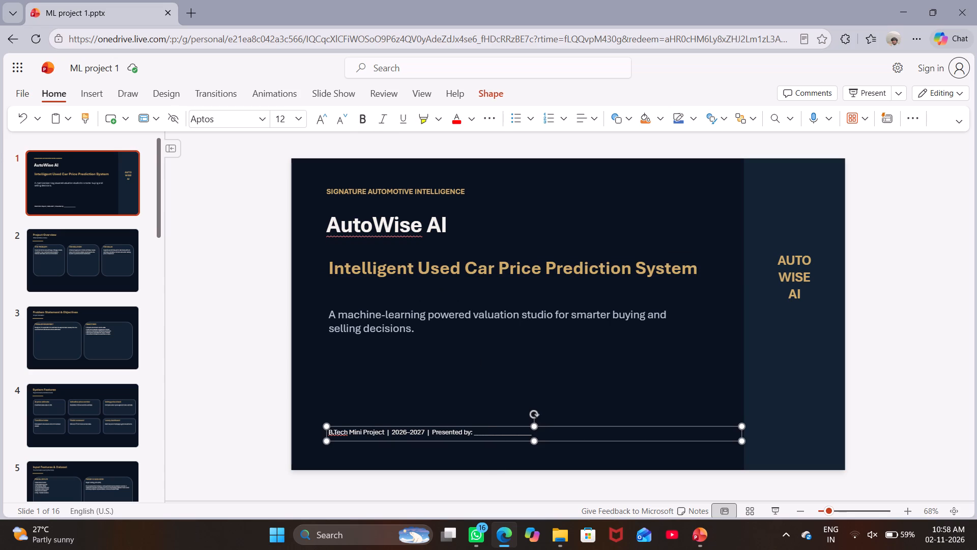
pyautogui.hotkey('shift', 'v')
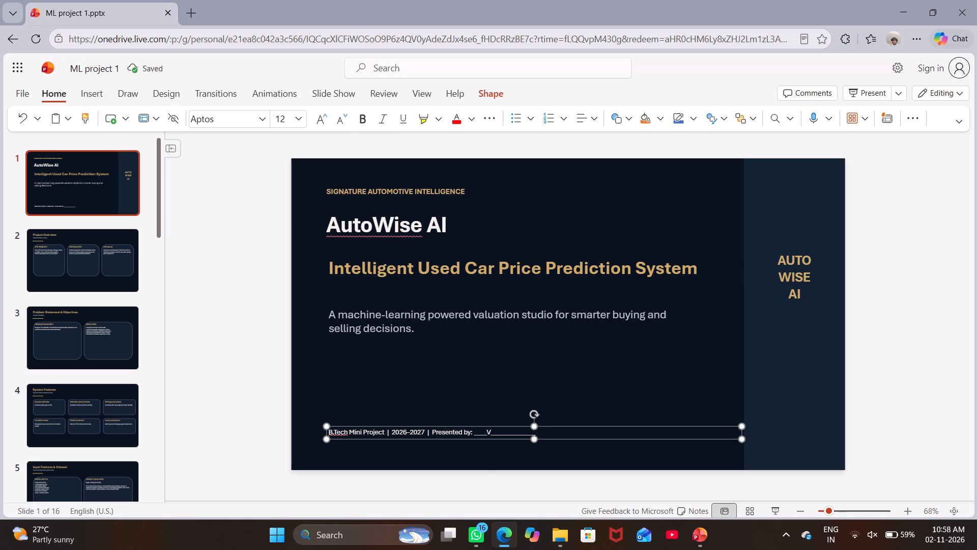
pyautogui.press('BackSpace')
pyautogui.press('BackSpace')
pyautogui.press('BackSpace')
pyautogui.press('Right')
pyautogui.press('Right')
pyautogui.press('Right')
pyautogui.press('Right')
pyautogui.press('Right')
pyautogui.press('Right')
pyautogui.press('Right')
pyautogui.press('Right')
pyautogui.press('Right')
pyautogui.press('Right')
pyautogui.press('Right')
pyautogui.press('Right')
pyautogui.press('Right')
pyautogui.press('Right')
pyautogui.press('Right')
pyautogui.press('Right')
pyautogui.press('Right')
pyautogui.press('BackSpace')
pyautogui.press('BackSpace')
pyautogui.press('BackSpace')
pyautogui.press('BackSpace')
pyautogui.press('BackSpace')
pyautogui.press('BackSpace')
pyautogui.press('BackSpace')
pyautogui.press('BackSpace')
pyautogui.press('BackSpace')
pyautogui.press('BackSpace')
pyautogui.press('BackSpace')
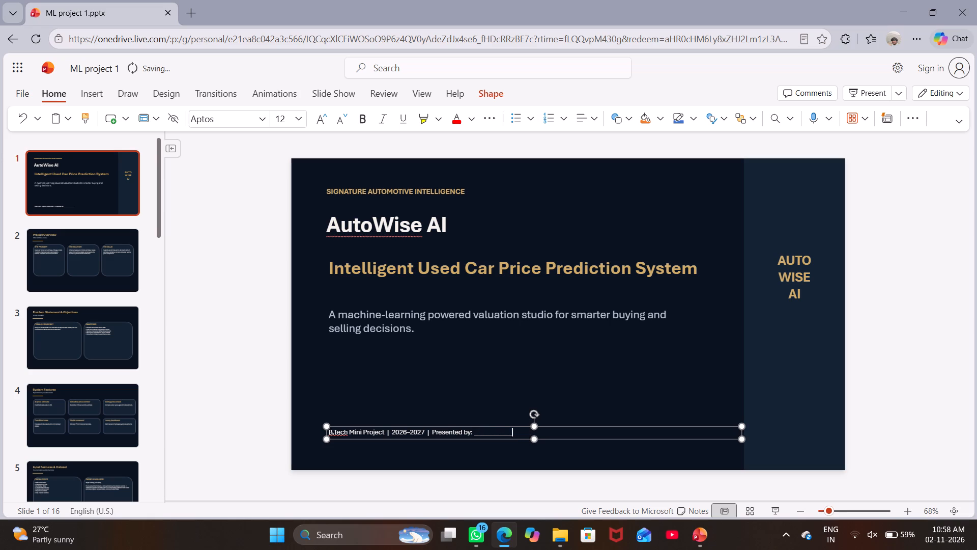
pyautogui.press('BackSpace')
pyautogui.press('BackSpace')
pyautogui.press('BackSpace')
pyautogui.press('BackSpace')
pyautogui.press('BackSpace')
# Enter the first presenter's name after "Presented by:" in the B.Tech Mini Project line.
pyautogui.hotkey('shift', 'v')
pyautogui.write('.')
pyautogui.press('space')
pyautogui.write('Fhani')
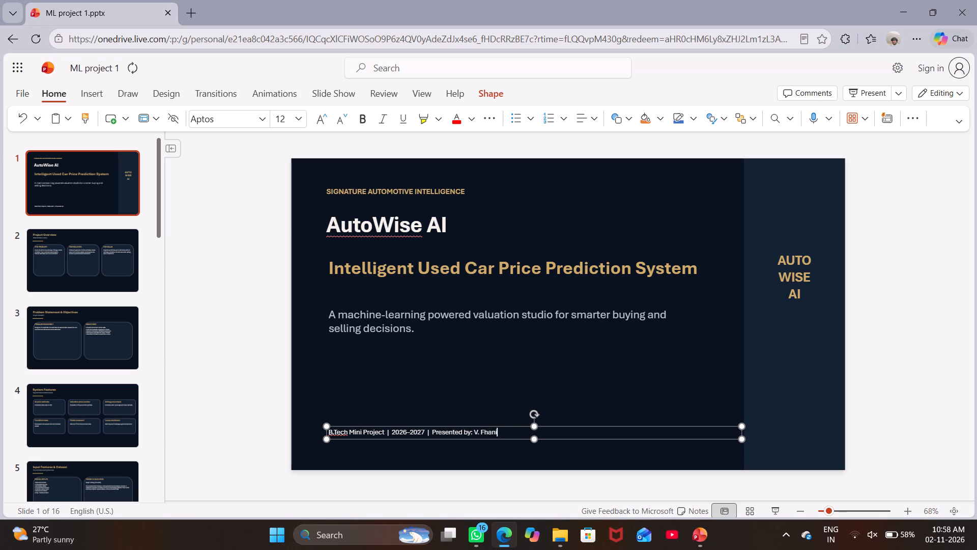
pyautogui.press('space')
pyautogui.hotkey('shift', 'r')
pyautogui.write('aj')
# Add the second presenter's name on a new line, indented with spaces to sit beneath the first presenter's name.
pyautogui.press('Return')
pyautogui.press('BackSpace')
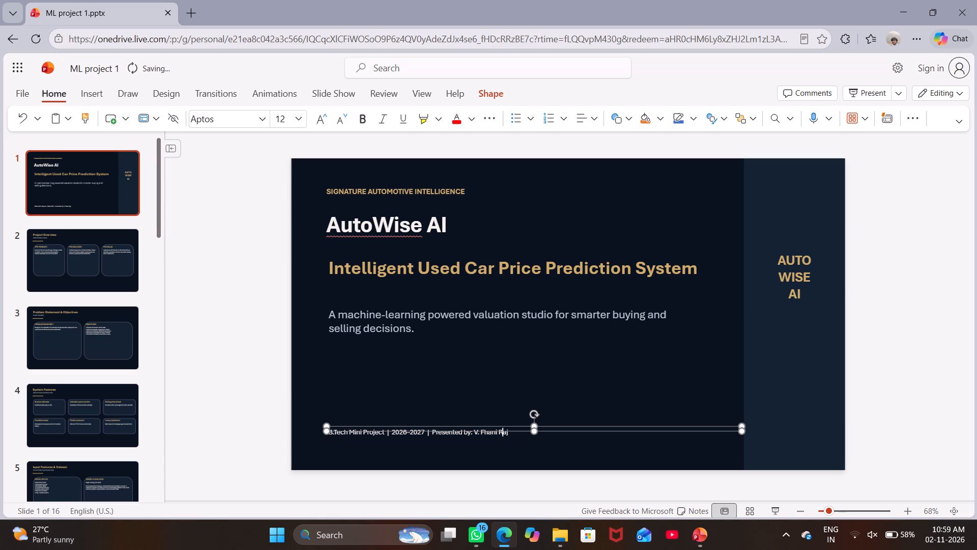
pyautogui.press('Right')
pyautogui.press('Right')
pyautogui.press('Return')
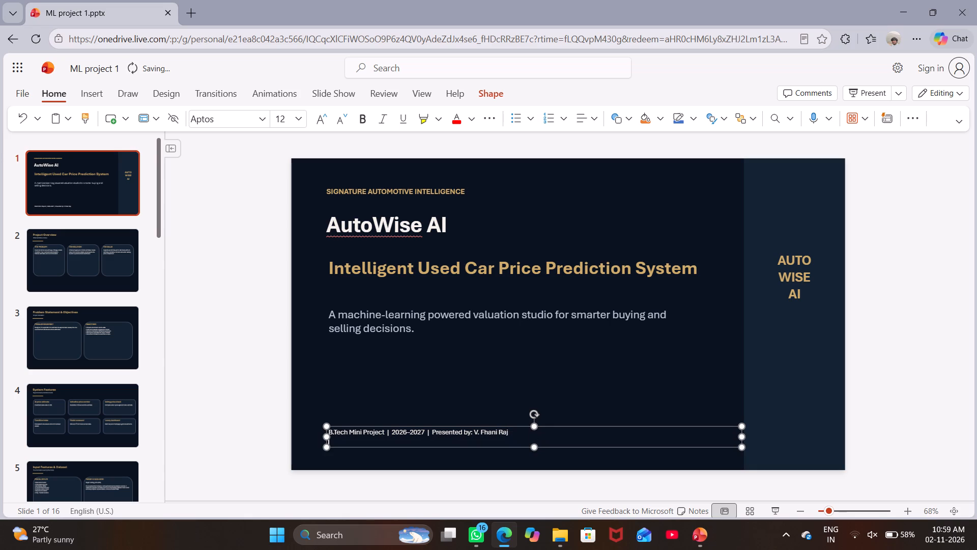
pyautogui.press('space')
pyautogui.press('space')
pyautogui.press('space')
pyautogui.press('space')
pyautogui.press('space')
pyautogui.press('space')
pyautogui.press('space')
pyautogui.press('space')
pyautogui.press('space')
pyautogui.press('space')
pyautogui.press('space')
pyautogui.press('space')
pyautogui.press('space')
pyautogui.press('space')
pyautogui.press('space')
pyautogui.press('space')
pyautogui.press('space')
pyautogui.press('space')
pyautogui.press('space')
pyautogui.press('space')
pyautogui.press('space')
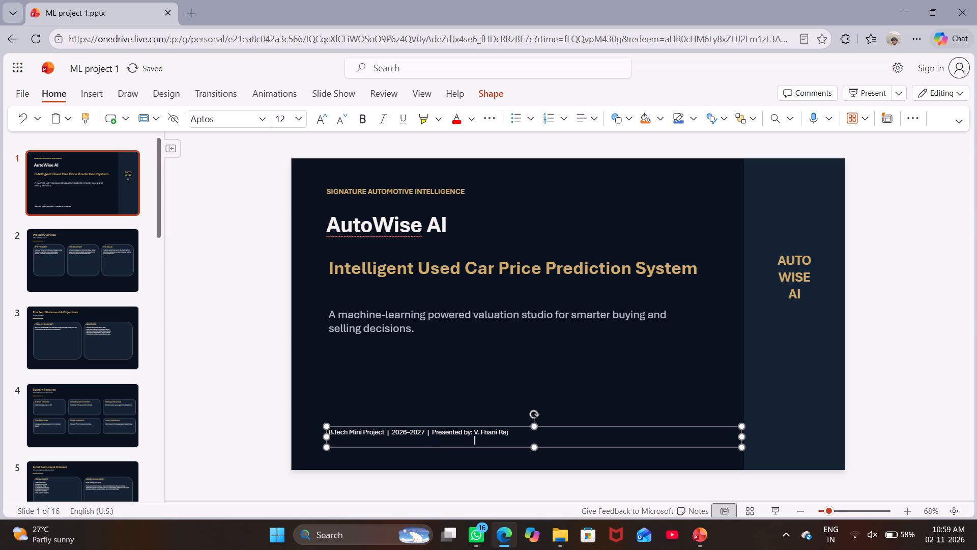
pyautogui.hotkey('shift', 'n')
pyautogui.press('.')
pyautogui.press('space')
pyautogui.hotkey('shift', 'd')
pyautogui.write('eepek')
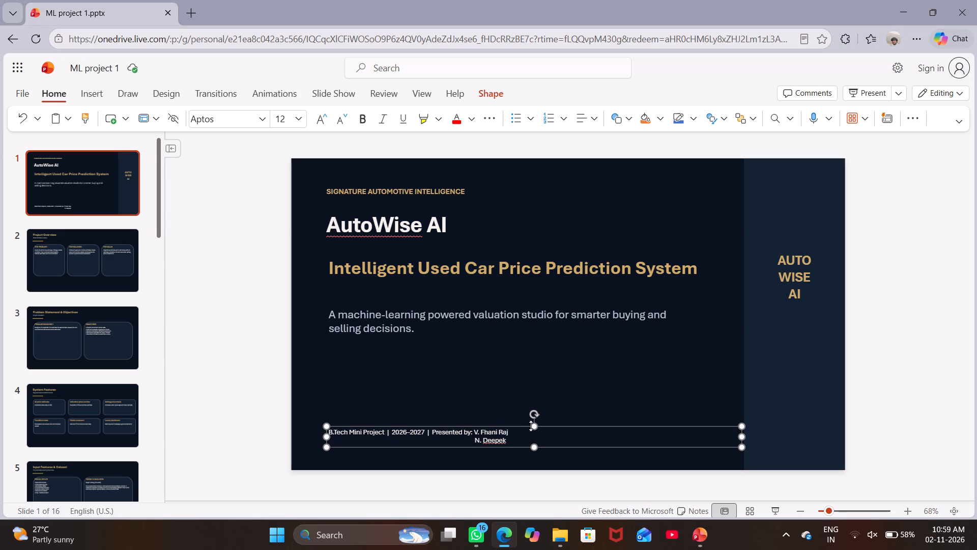
# Move the B.Tech Mini Project text box up to just below the valuation studio description.
pyautogui.moveTo(543, 425); pyautogui.dragTo(535, 365)
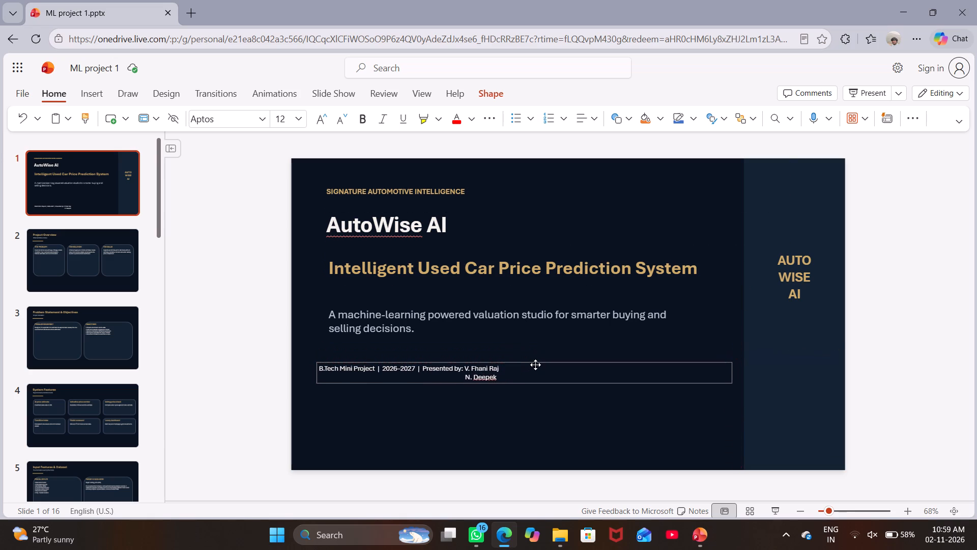
pyautogui.moveTo(535, 365); pyautogui.dragTo(536, 373)
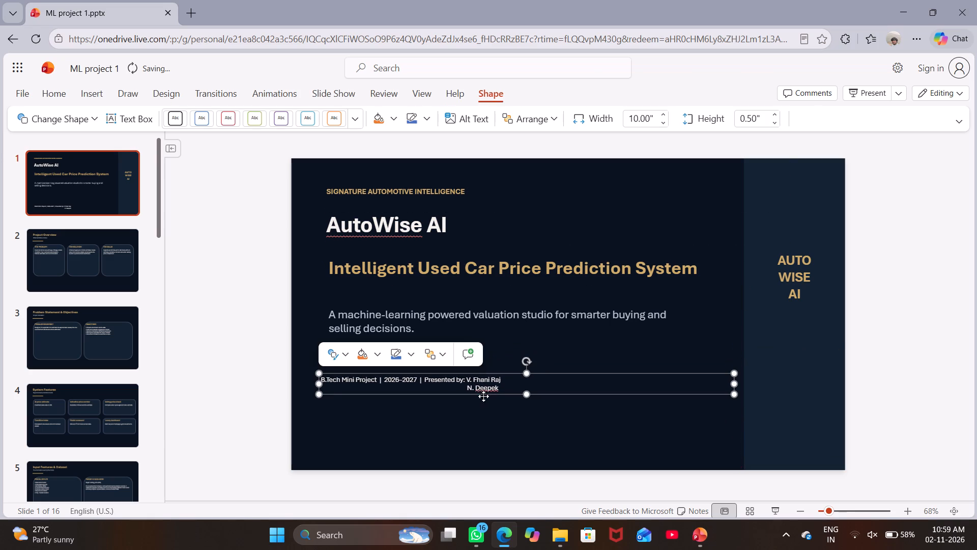
# Break the line after "Presented by:" so the first presenter's name starts on its own line.
pyautogui.click(465, 380)
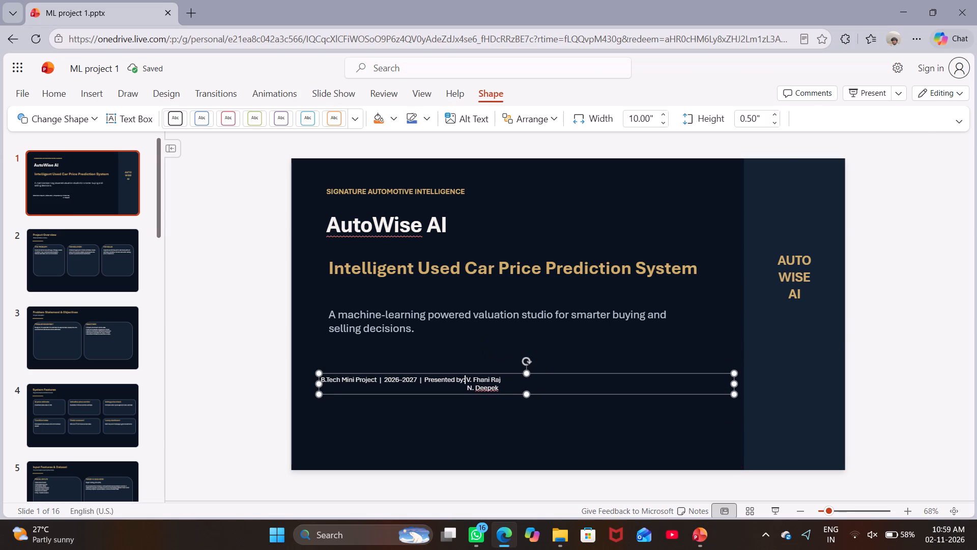
pyautogui.press('Return')
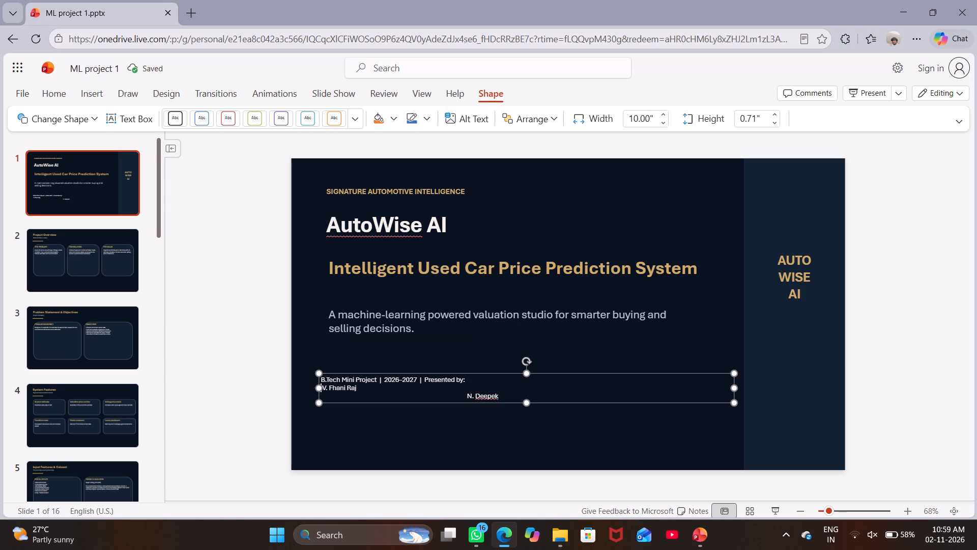
# Remove the indent spaces before the second presenter's name so it aligns beneath the first name.
pyautogui.moveTo(466, 393); pyautogui.dragTo(338, 406)
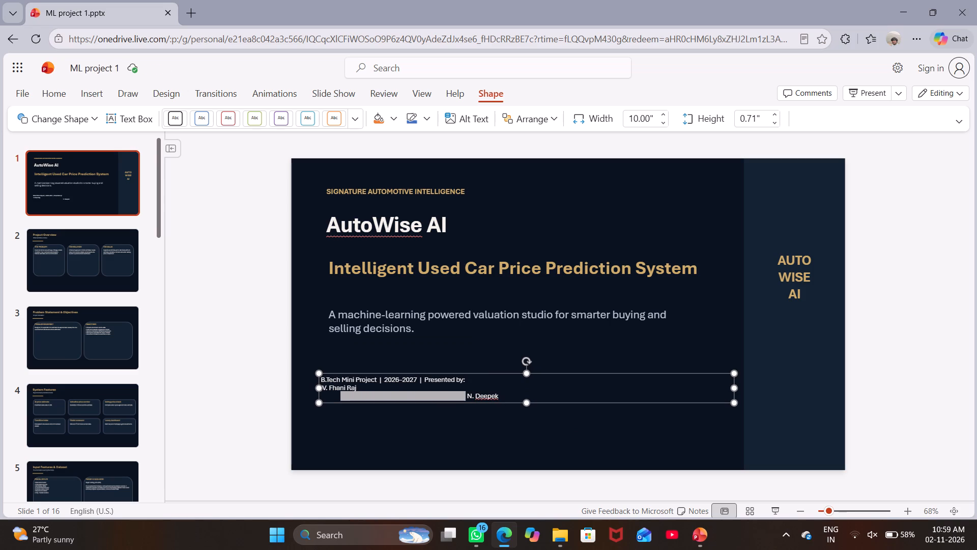
pyautogui.moveTo(338, 406); pyautogui.dragTo(322, 404)
pyautogui.press('BackSpace')
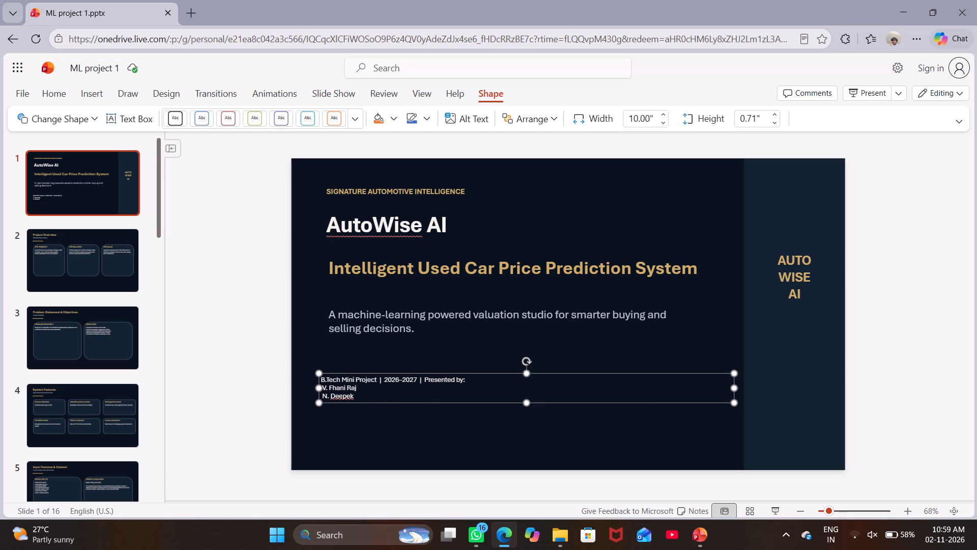
# Append a hyphen and the student ID number after the first presenter's name.
pyautogui.click(365, 390)
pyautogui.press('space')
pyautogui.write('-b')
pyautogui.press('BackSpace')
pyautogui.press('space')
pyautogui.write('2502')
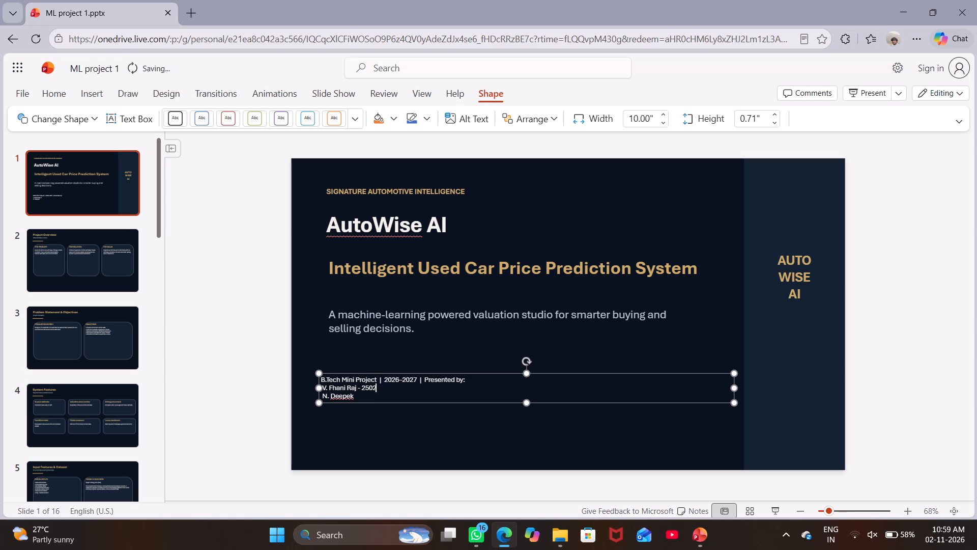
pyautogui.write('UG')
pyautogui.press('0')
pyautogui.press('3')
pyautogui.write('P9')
# Append a hyphen and the student ID number after the second presenter's name.
pyautogui.click(359, 398)
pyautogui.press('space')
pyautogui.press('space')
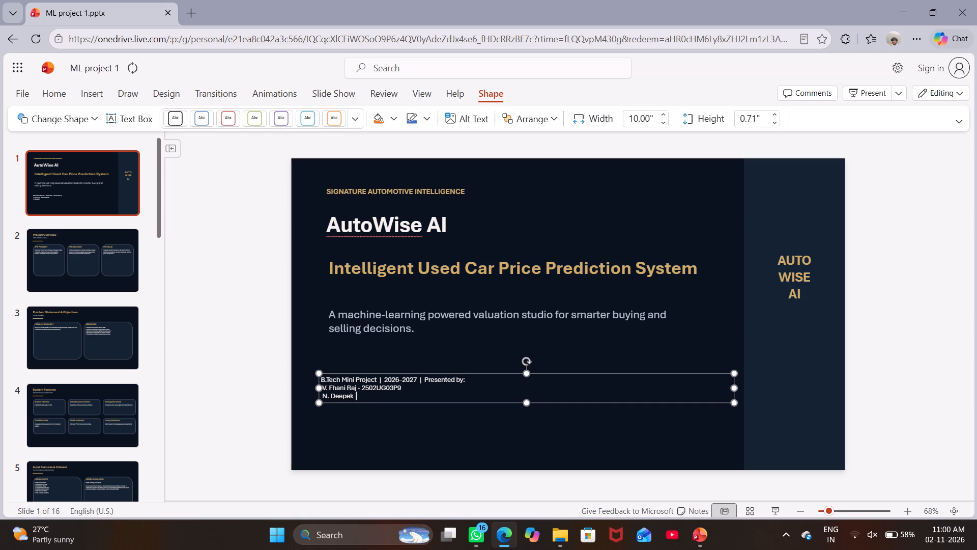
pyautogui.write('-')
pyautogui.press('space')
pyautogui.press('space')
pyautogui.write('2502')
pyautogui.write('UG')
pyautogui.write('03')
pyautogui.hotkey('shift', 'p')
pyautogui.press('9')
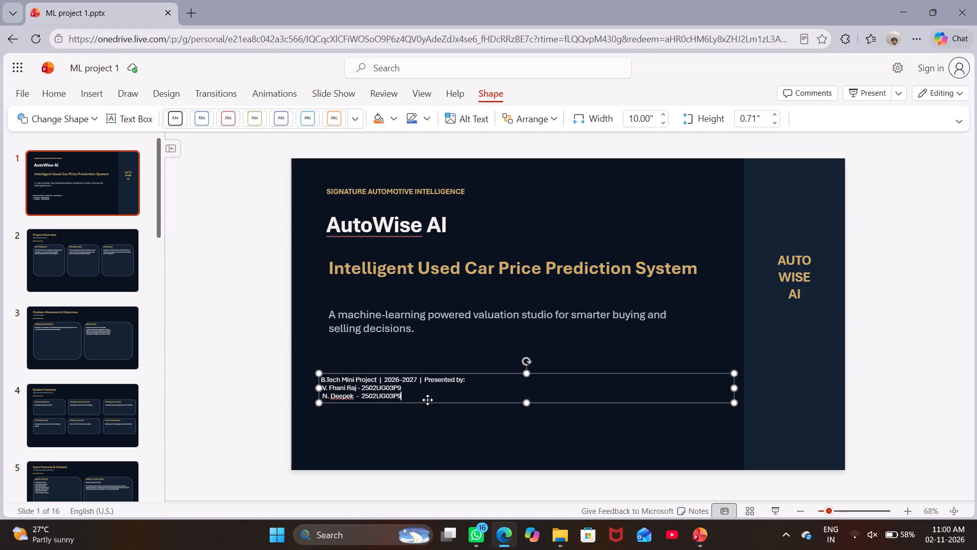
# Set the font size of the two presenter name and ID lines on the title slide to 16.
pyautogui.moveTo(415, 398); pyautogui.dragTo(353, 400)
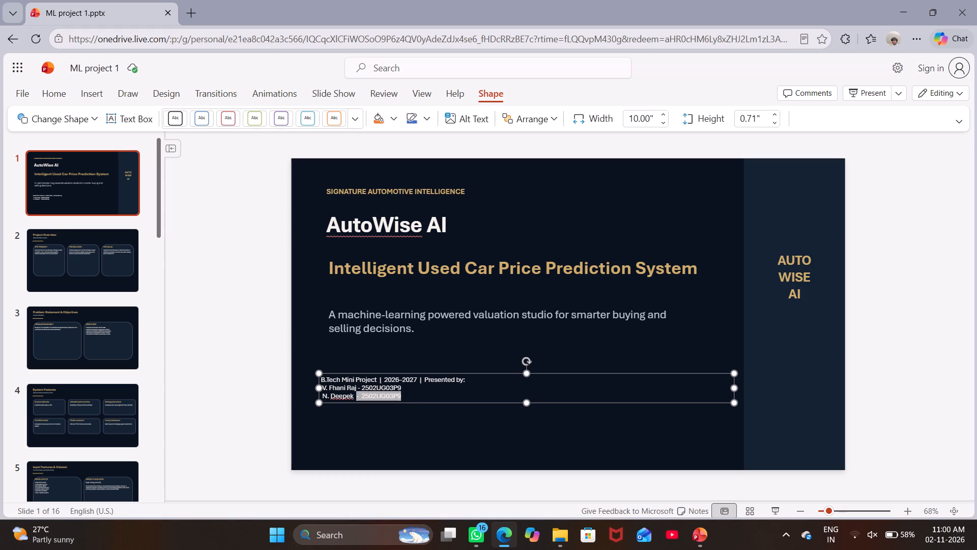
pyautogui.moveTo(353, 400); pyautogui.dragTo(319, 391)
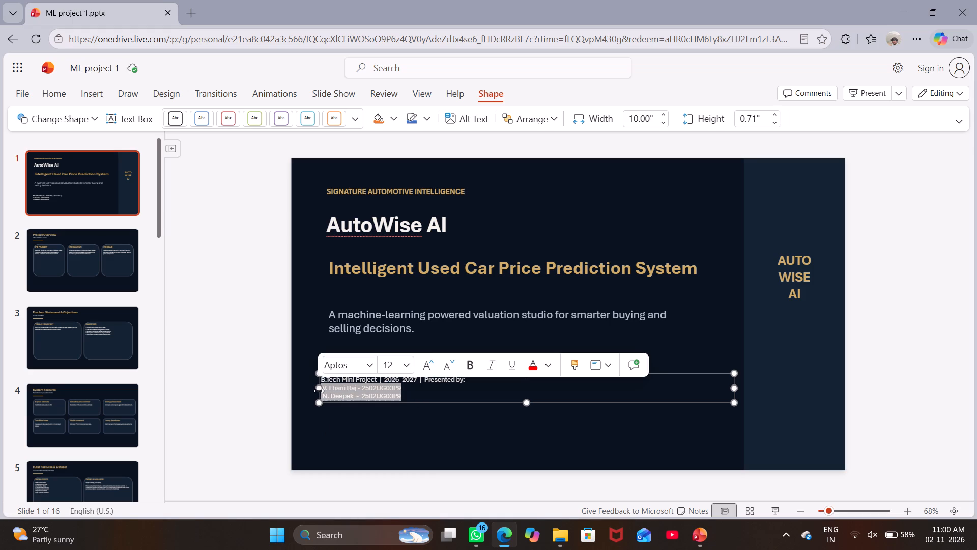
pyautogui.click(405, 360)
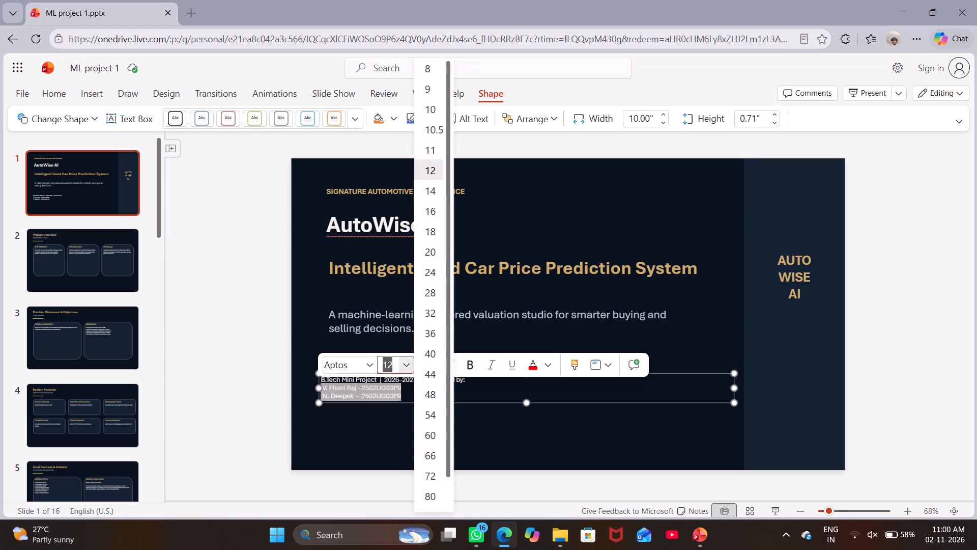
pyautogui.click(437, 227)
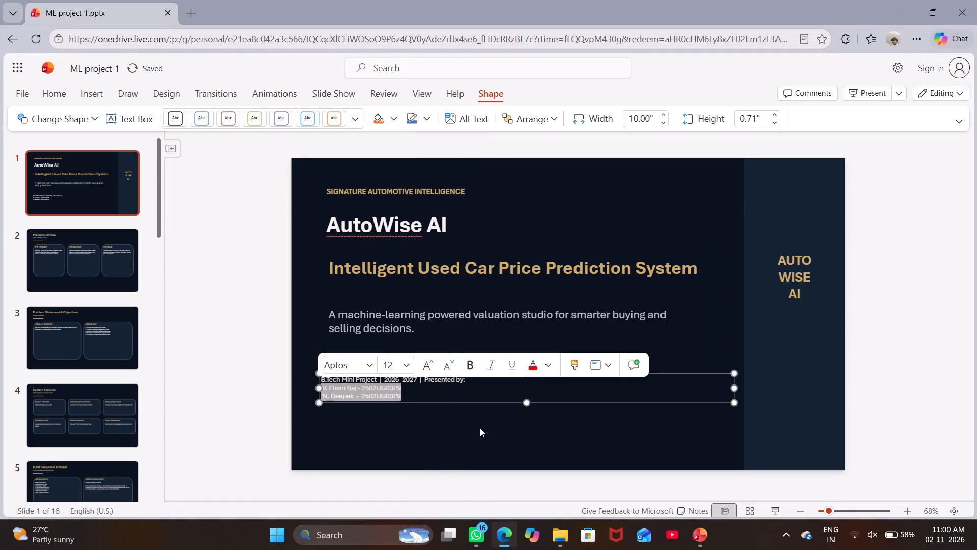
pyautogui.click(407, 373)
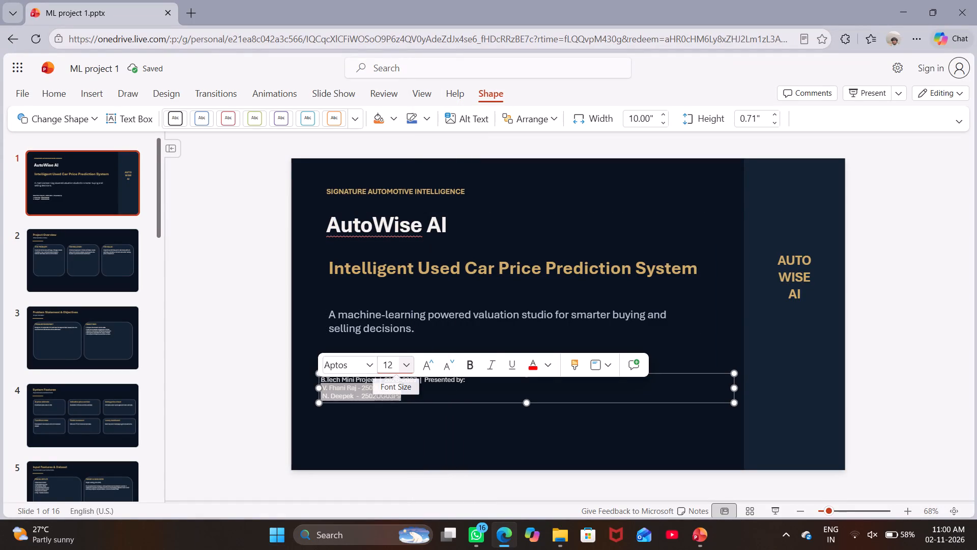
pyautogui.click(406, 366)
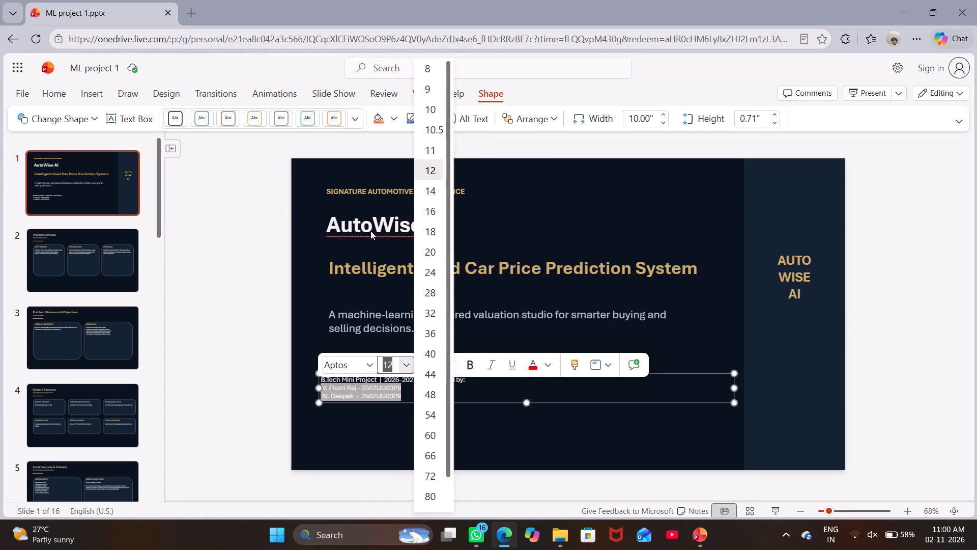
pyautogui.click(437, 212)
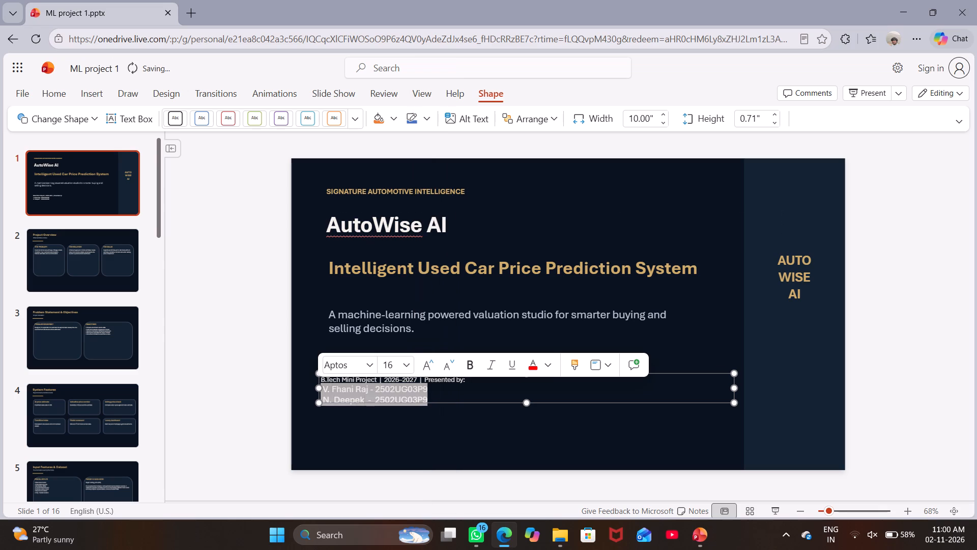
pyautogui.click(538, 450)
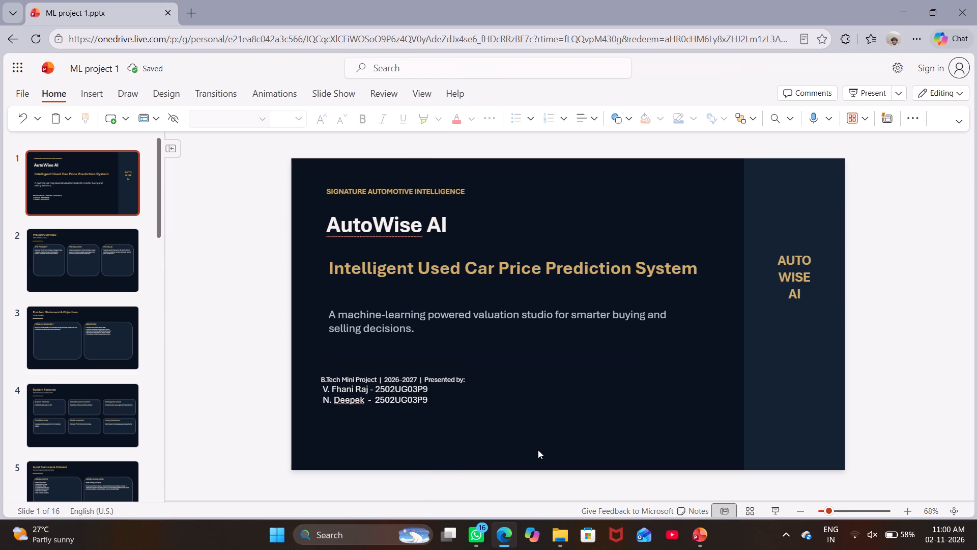
# Set the font size of the "B.Tech Mini Project | 2026–2027 | Presented by:" line to 24.
pyautogui.moveTo(475, 383); pyautogui.dragTo(408, 374)
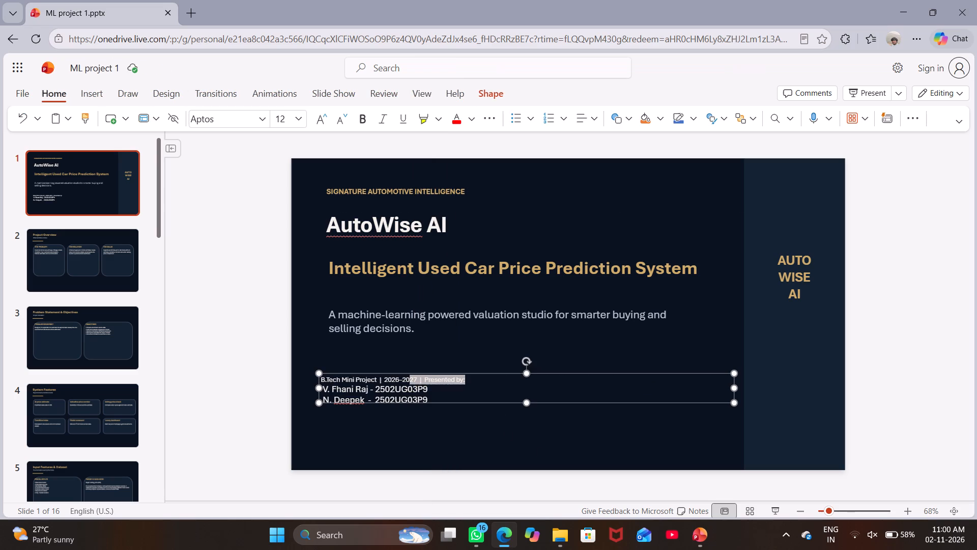
pyautogui.moveTo(408, 374); pyautogui.dragTo(320, 370)
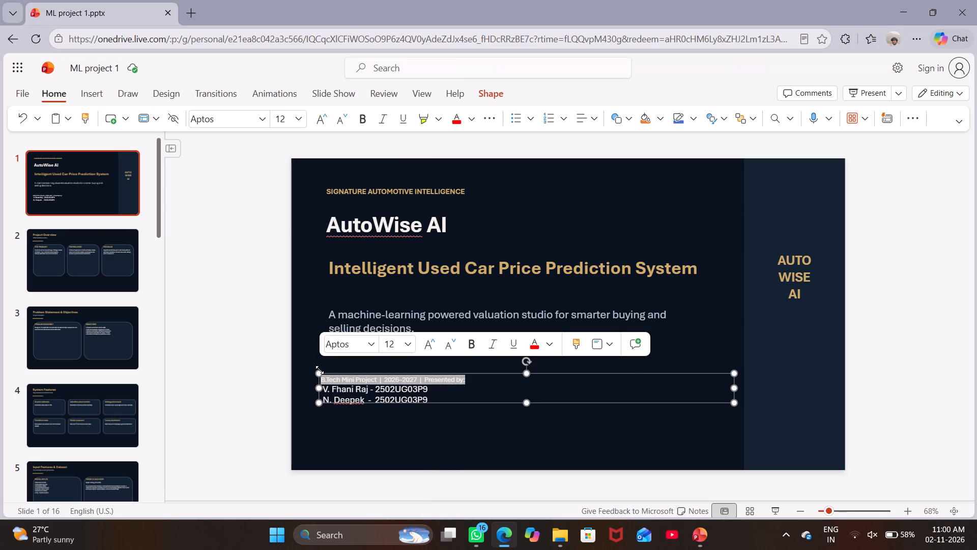
pyautogui.click(409, 348)
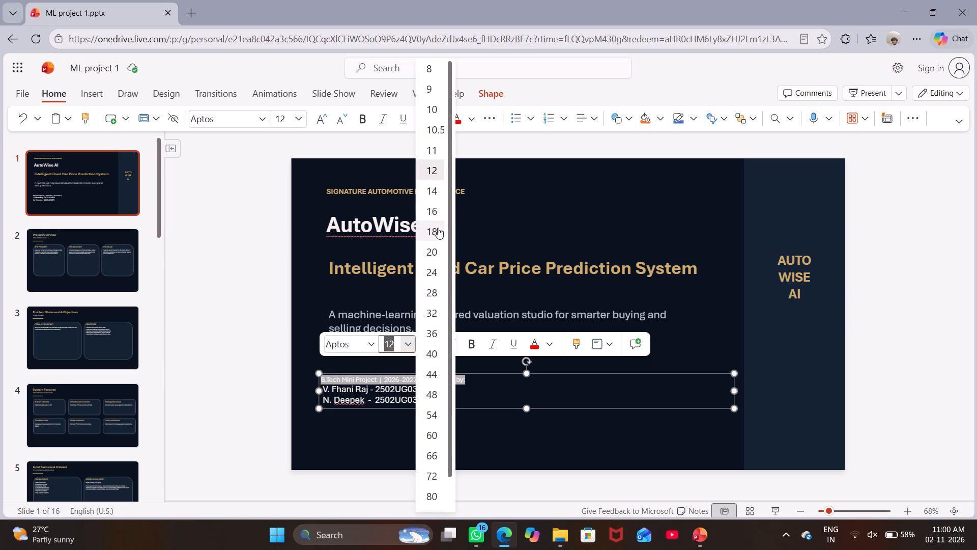
pyautogui.click(436, 273)
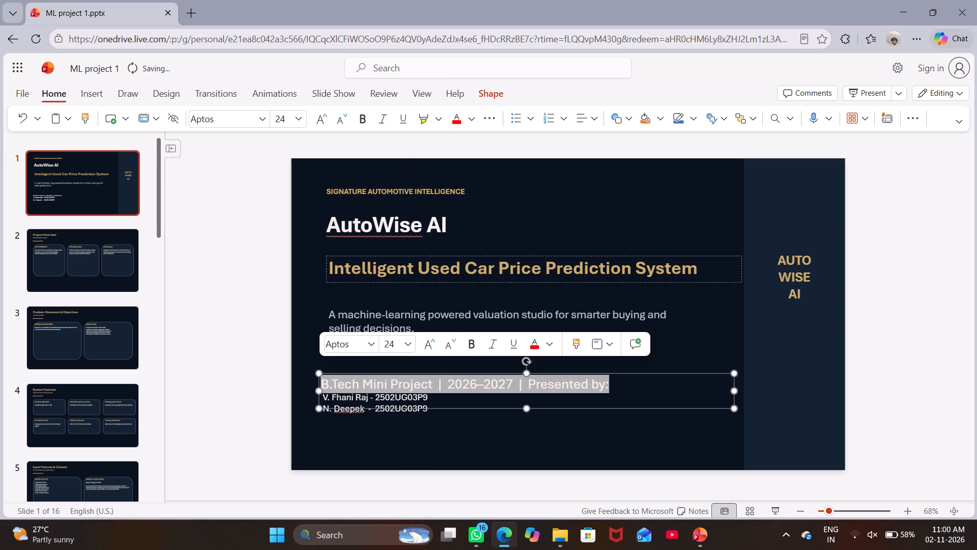
pyautogui.click(446, 436)
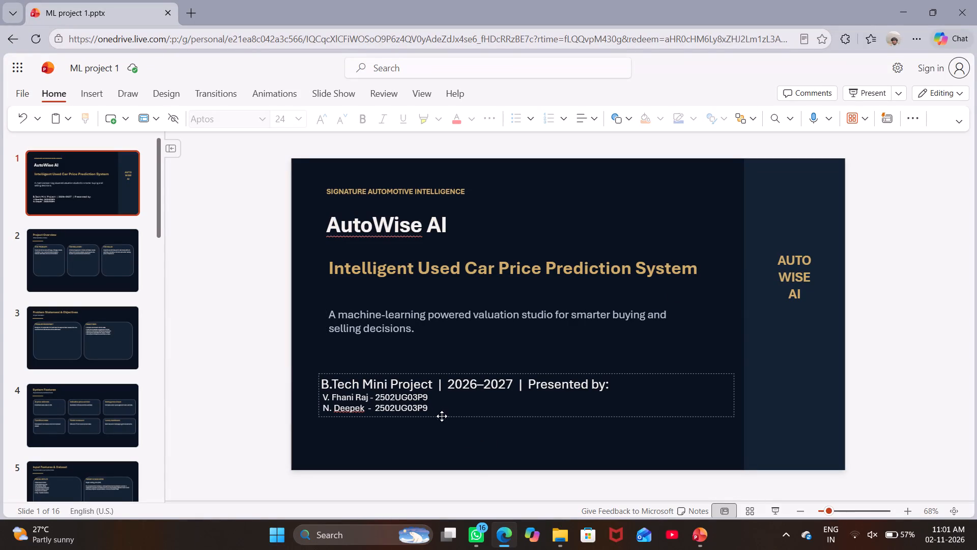
# Set the font size of the two presenter name and ID lines to 20.
pyautogui.moveTo(436, 411); pyautogui.dragTo(315, 395)
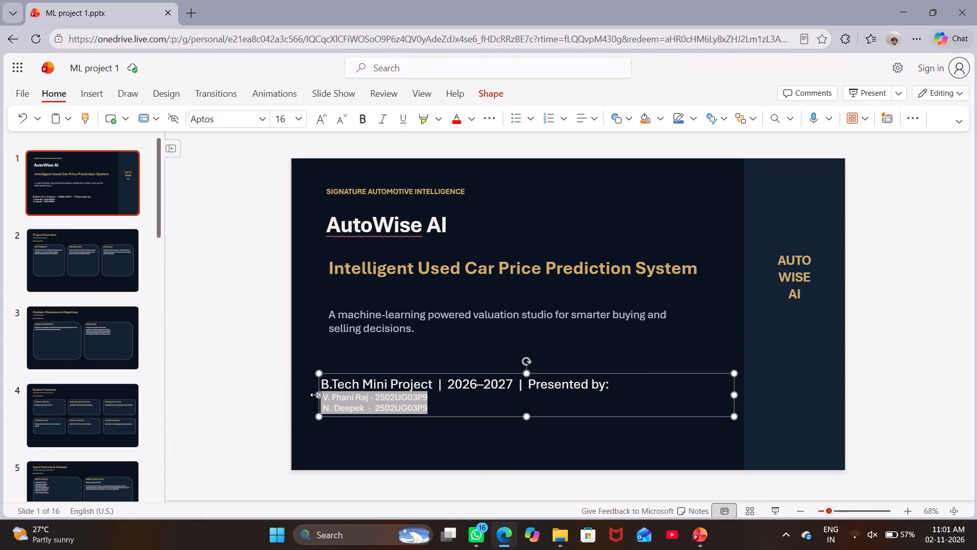
pyautogui.click(405, 372)
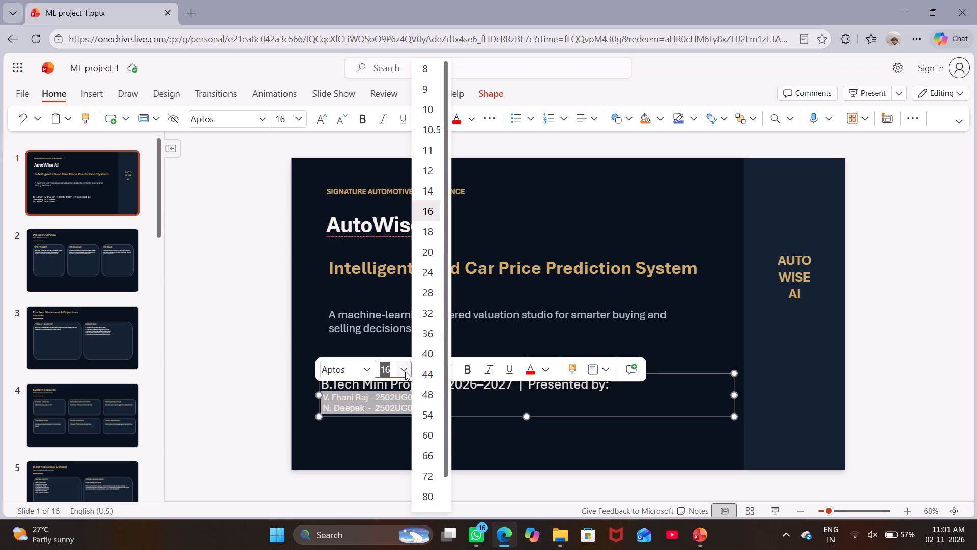
pyautogui.click(428, 256)
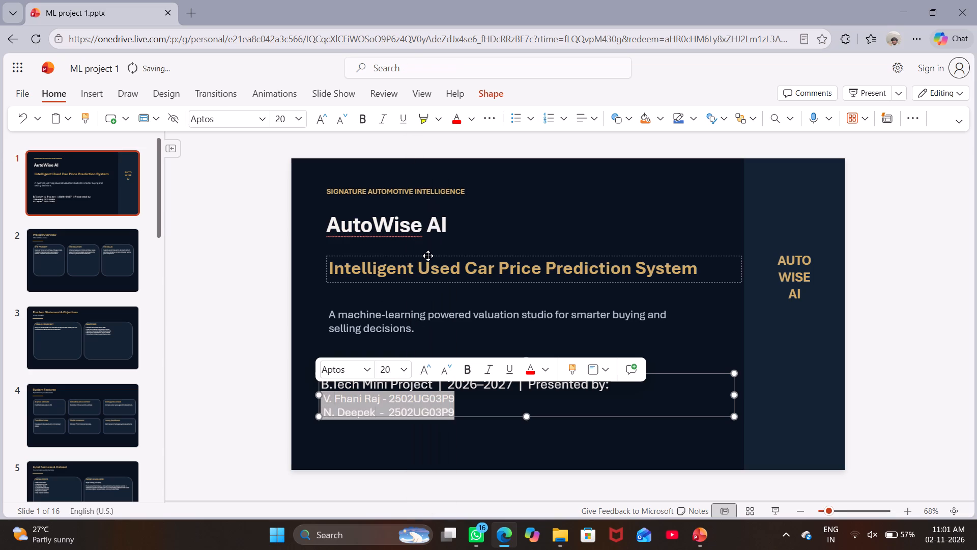
pyautogui.click(527, 448)
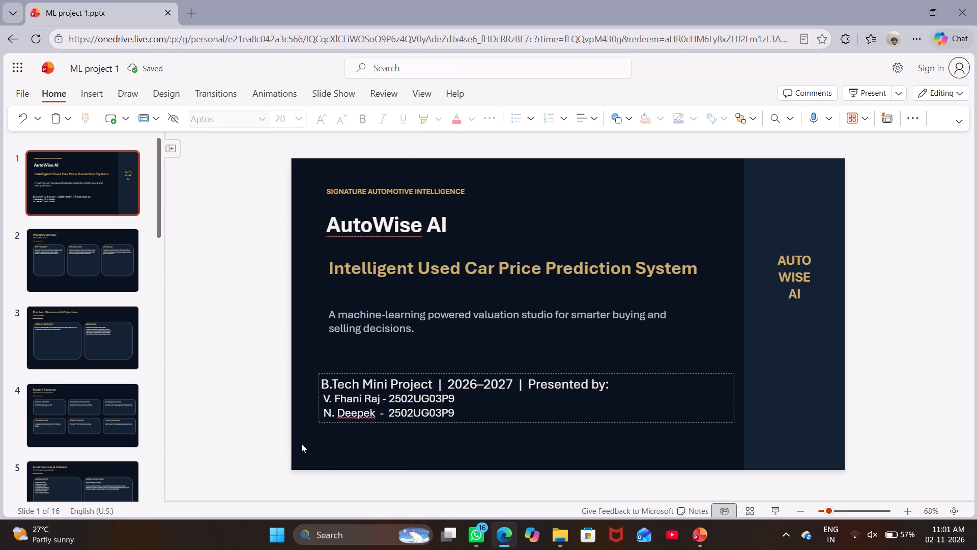
# Insert a blank line between the "Presented by:" line and the first presenter's name.
pyautogui.click(619, 384)
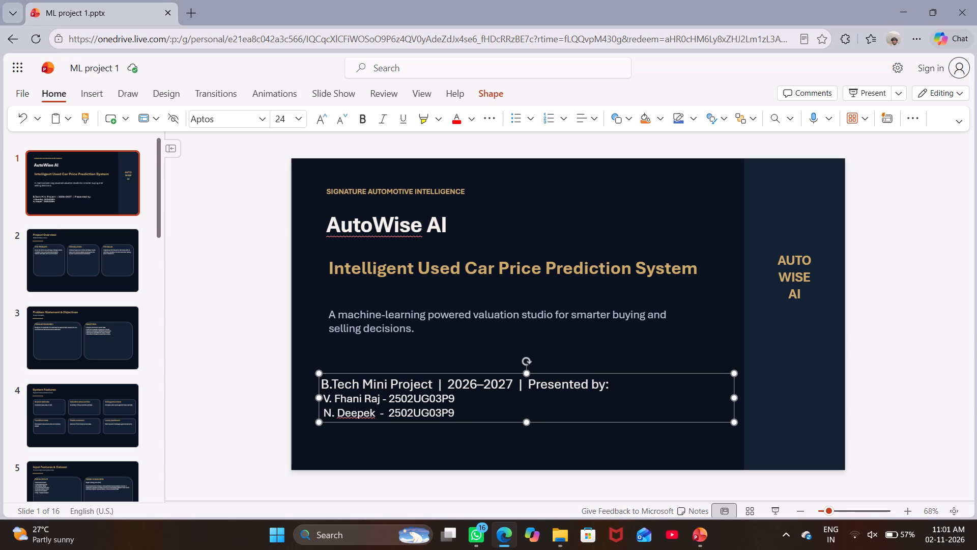
pyautogui.press('Return')
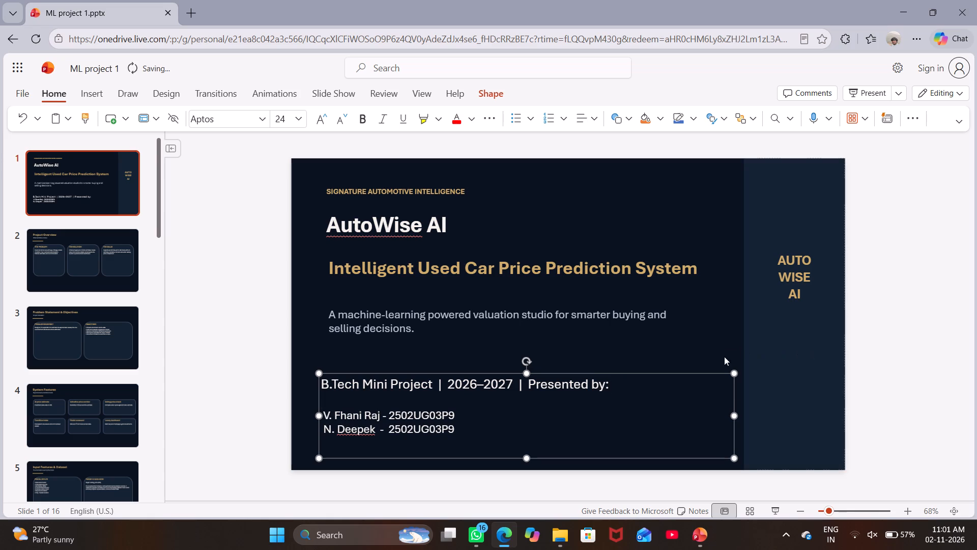
pyautogui.click(715, 358)
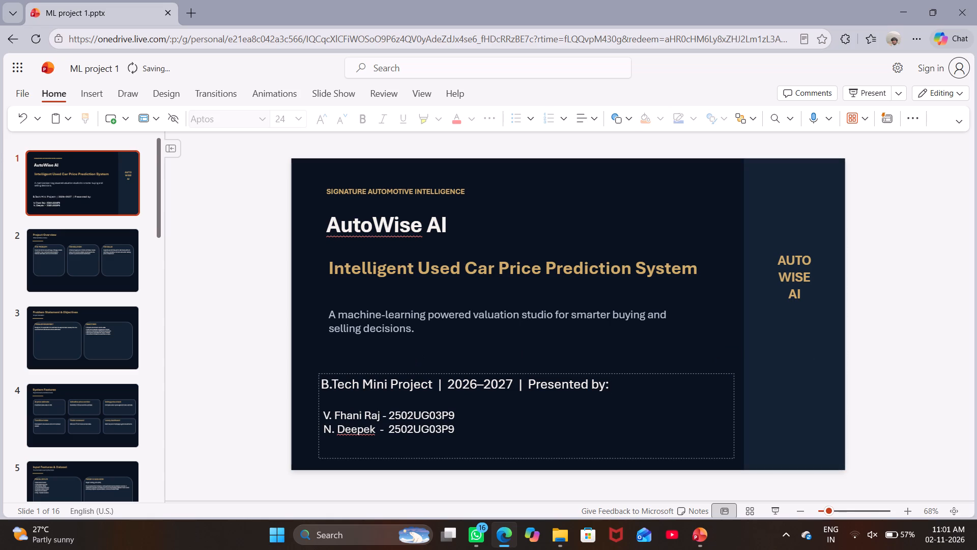
# Correct the last two characters of the second presenter's student ID.
pyautogui.click(352, 430)
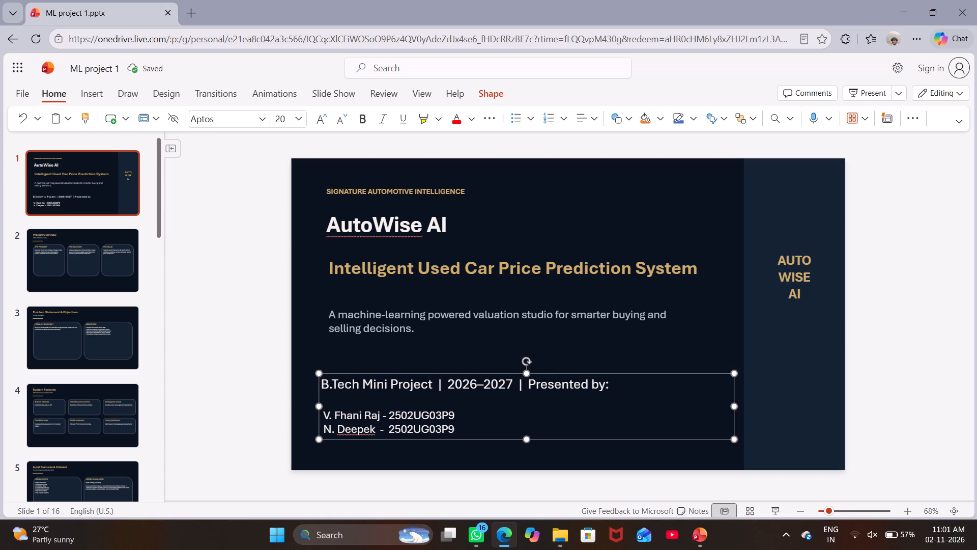
pyautogui.click(599, 340)
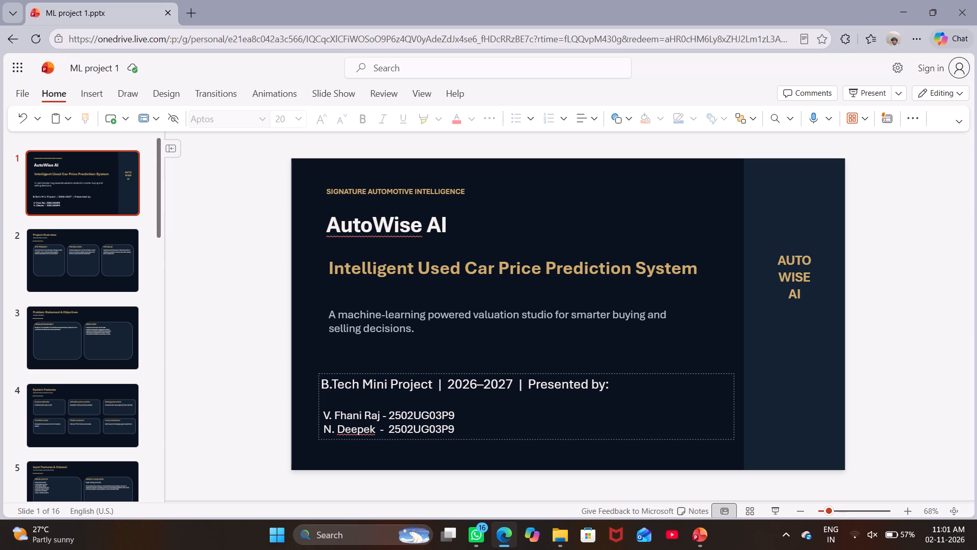
pyautogui.click(457, 431)
pyautogui.press('BackSpace')
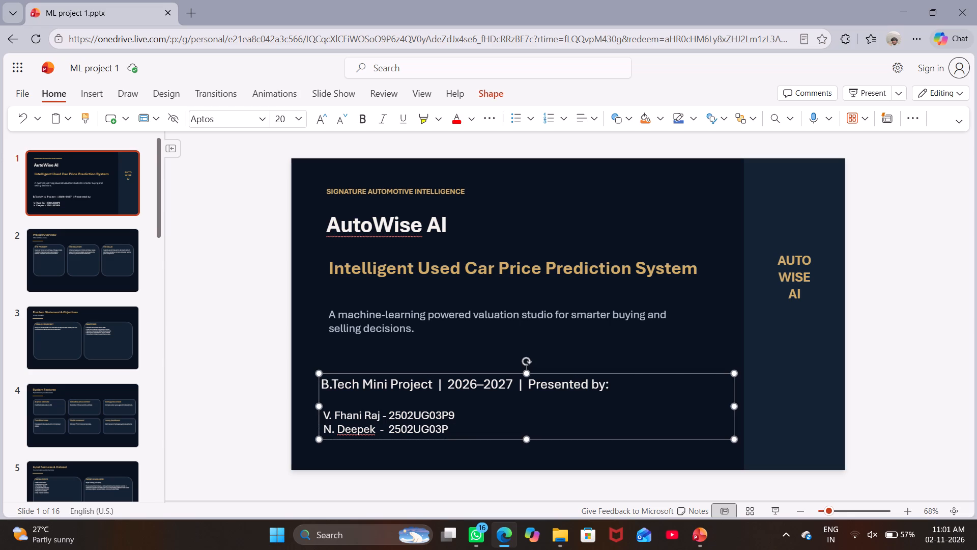
pyautogui.press('BackSpace')
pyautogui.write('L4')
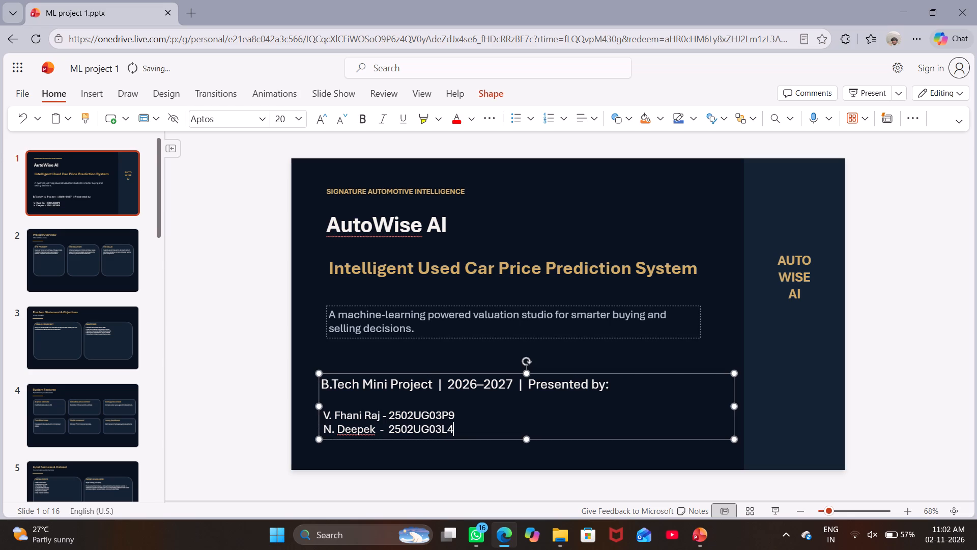
pyautogui.click(720, 319)
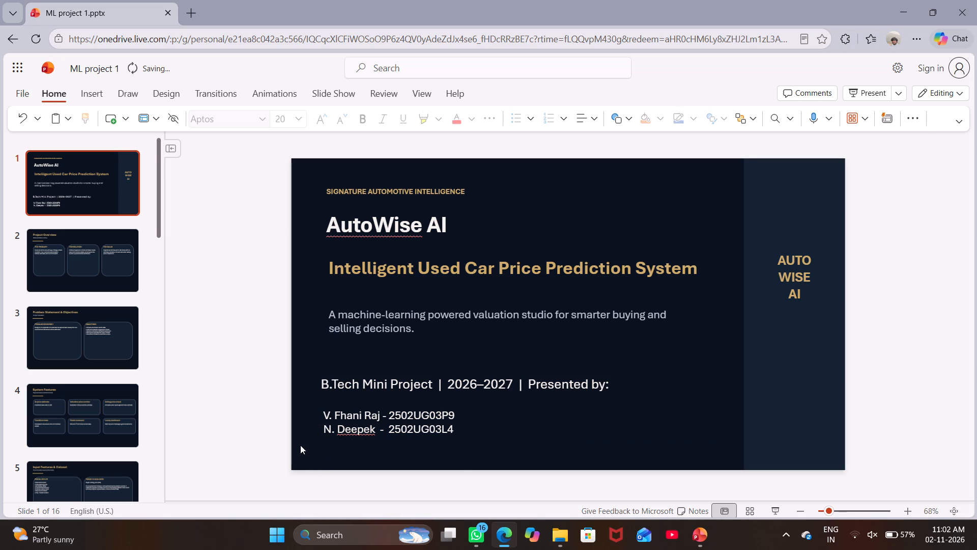
# On the Project Overview slide, set the body text under THE PROBLEM to font size 20.
pyautogui.click(84, 251)
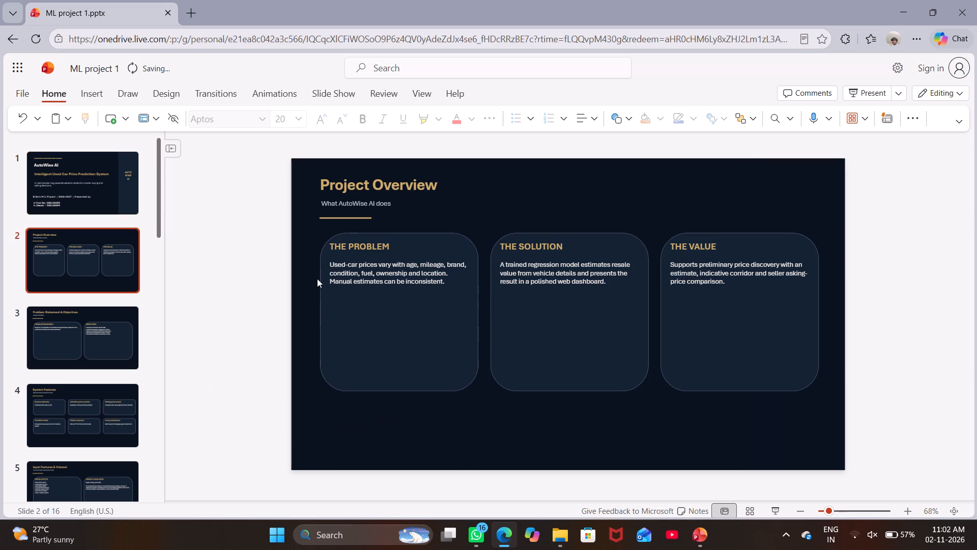
pyautogui.click(452, 287)
pyautogui.click(452, 287)
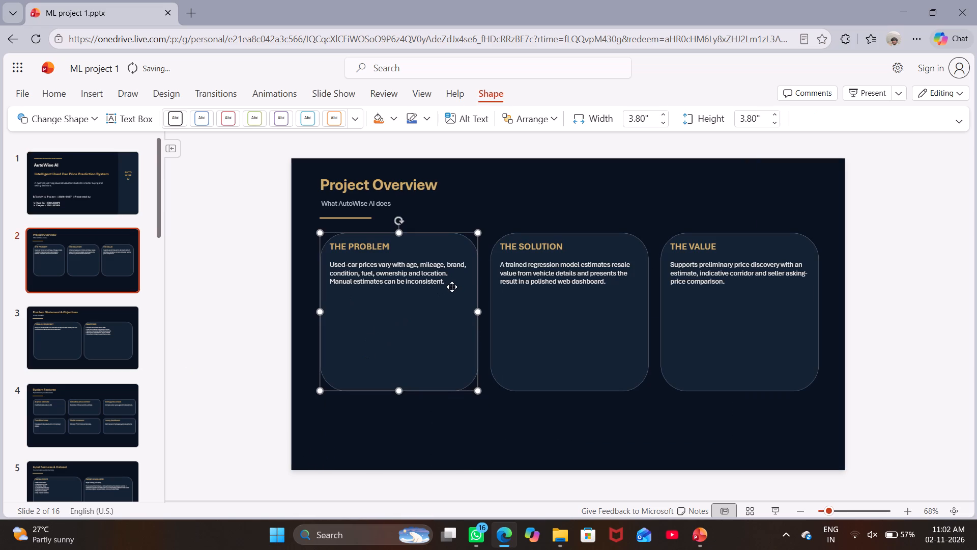
pyautogui.moveTo(445, 283); pyautogui.dragTo(328, 269)
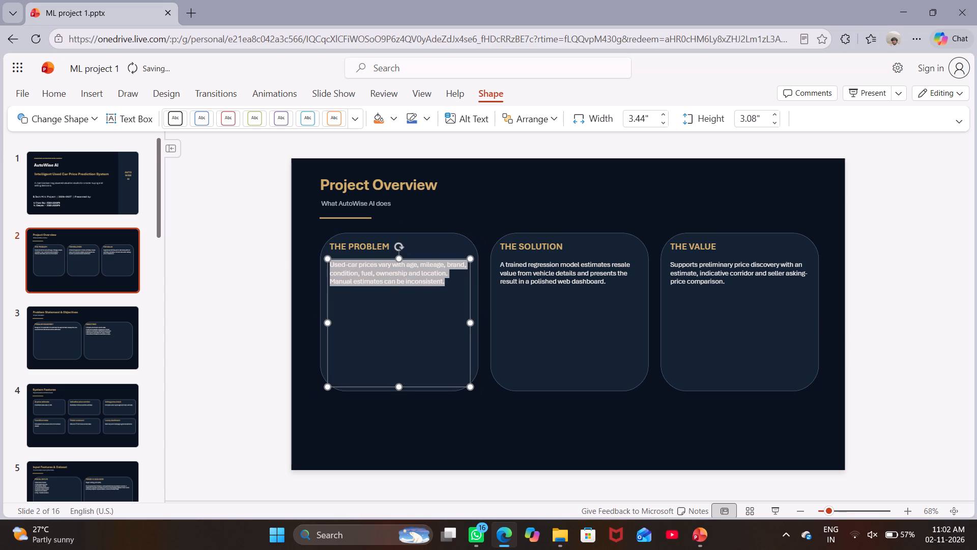
pyautogui.moveTo(328, 269); pyautogui.dragTo(326, 267)
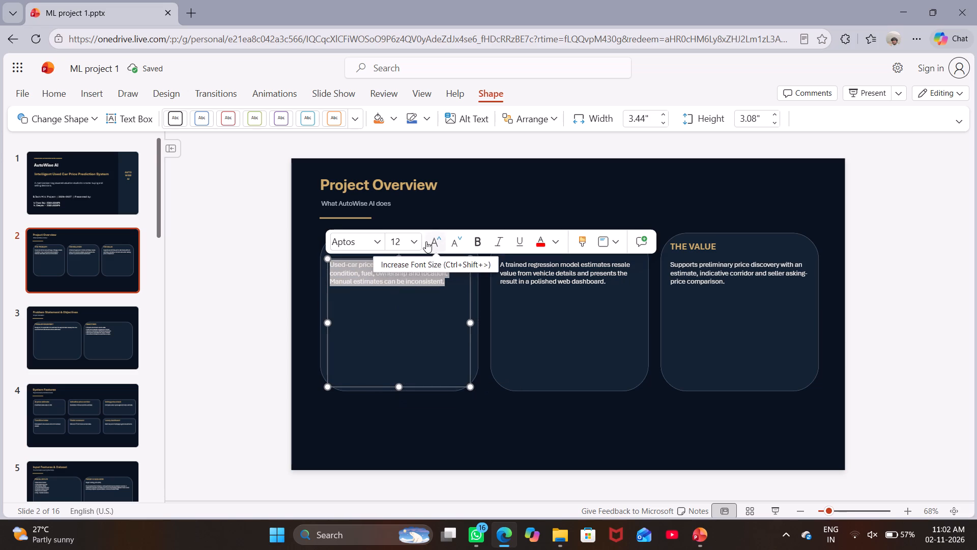
pyautogui.click(420, 241)
pyautogui.click(443, 255)
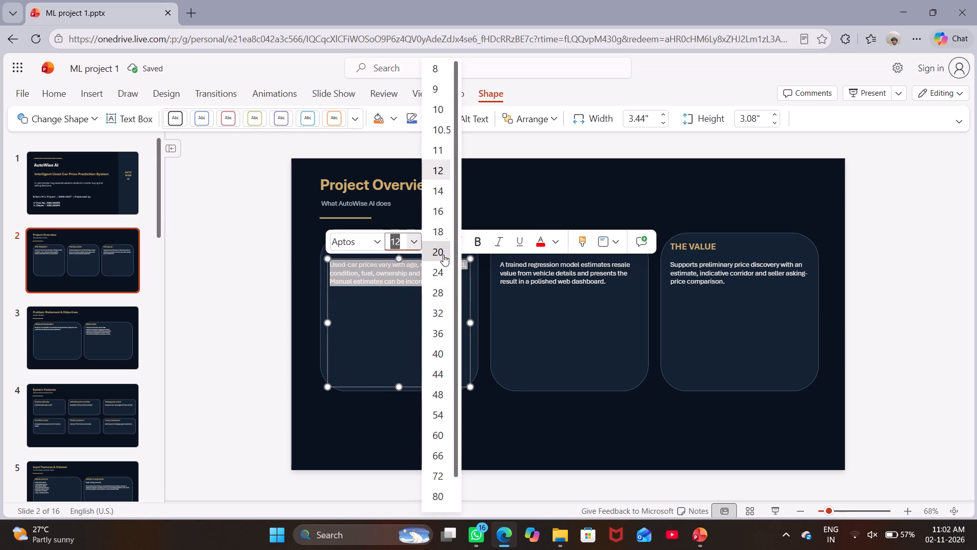
pyautogui.click(440, 370)
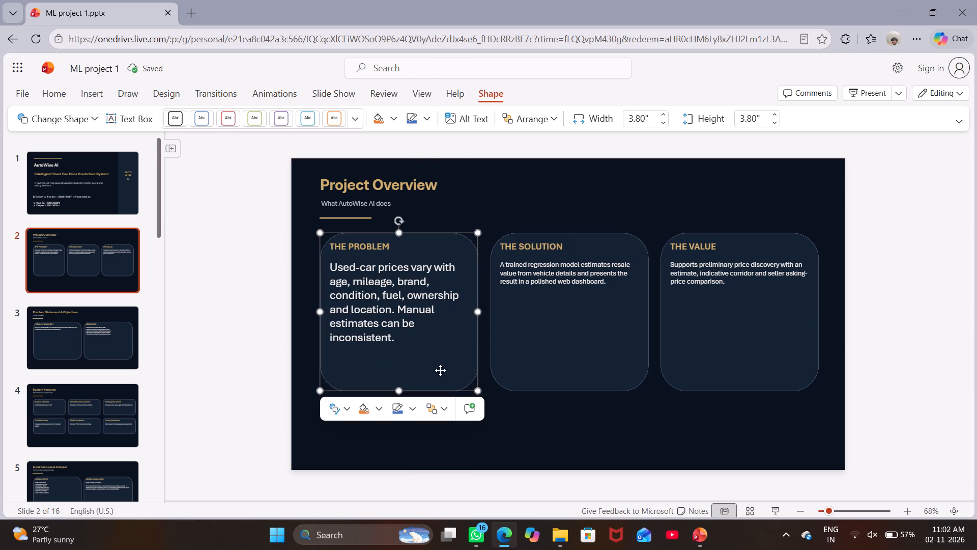
# Set the font size of the THE PROBLEM heading on the first card to 24.
pyautogui.click(397, 249)
pyautogui.tripleClick(397, 249)
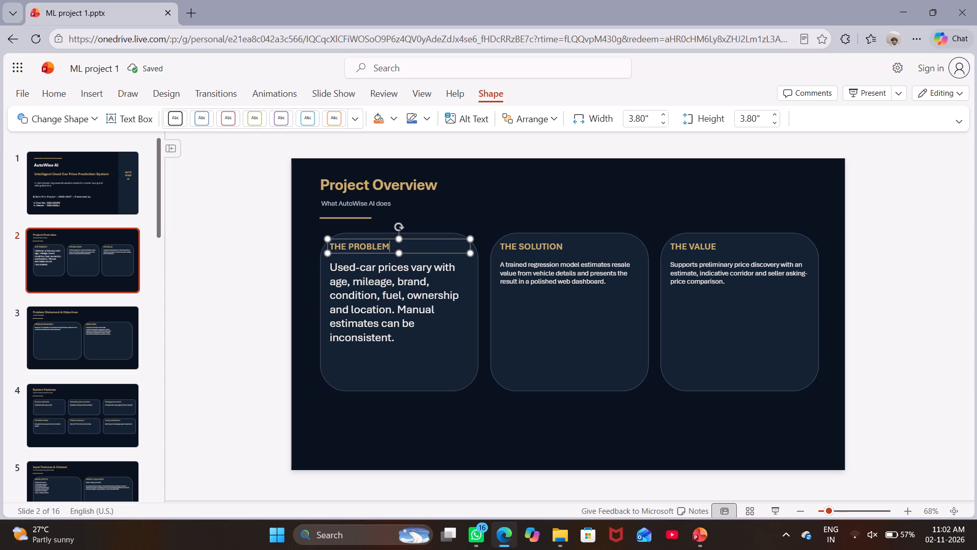
pyautogui.click(397, 249)
pyautogui.moveTo(397, 249); pyautogui.dragTo(359, 244)
pyautogui.moveTo(359, 244); pyautogui.dragTo(331, 247)
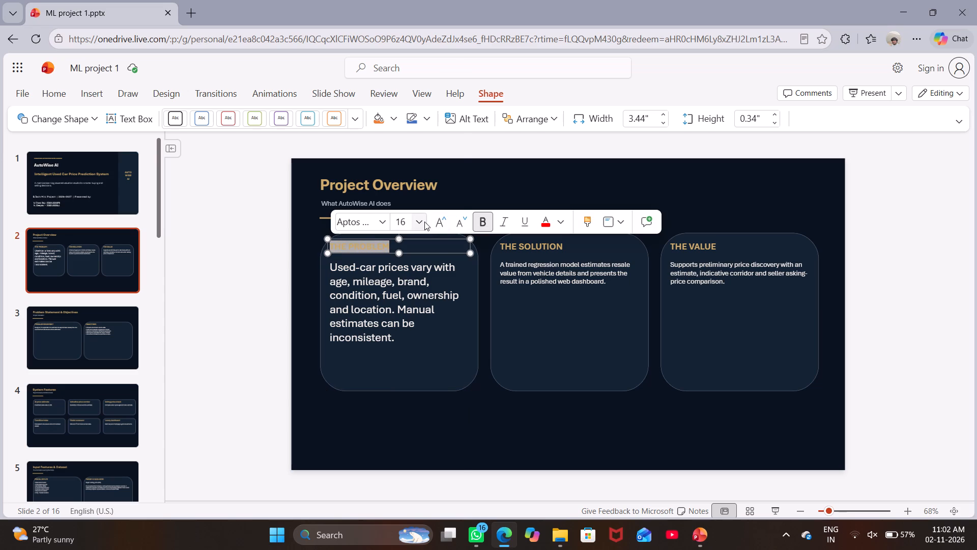
pyautogui.click(424, 222)
pyautogui.click(449, 271)
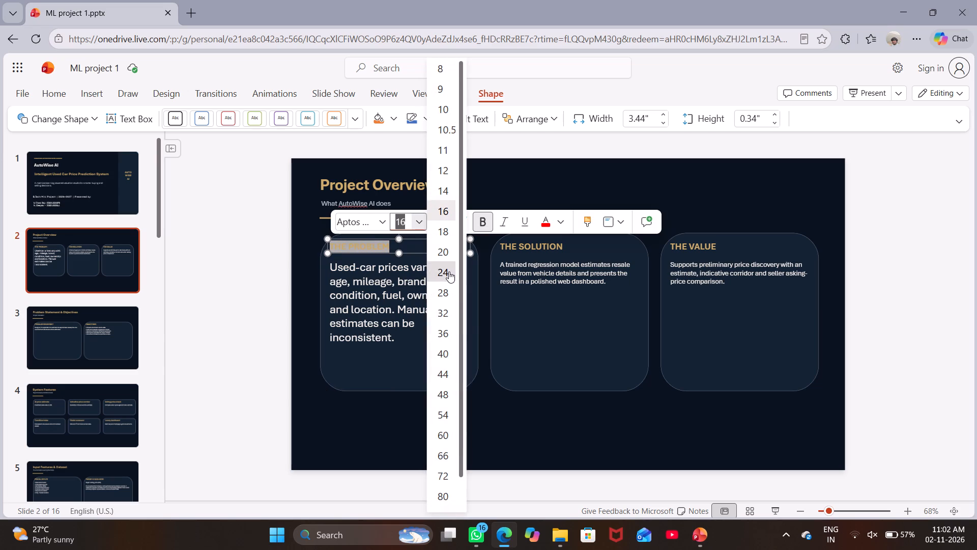
# Set the body text under THE SOLUTION on the Project Overview slide to font size 20.
pyautogui.click(550, 372)
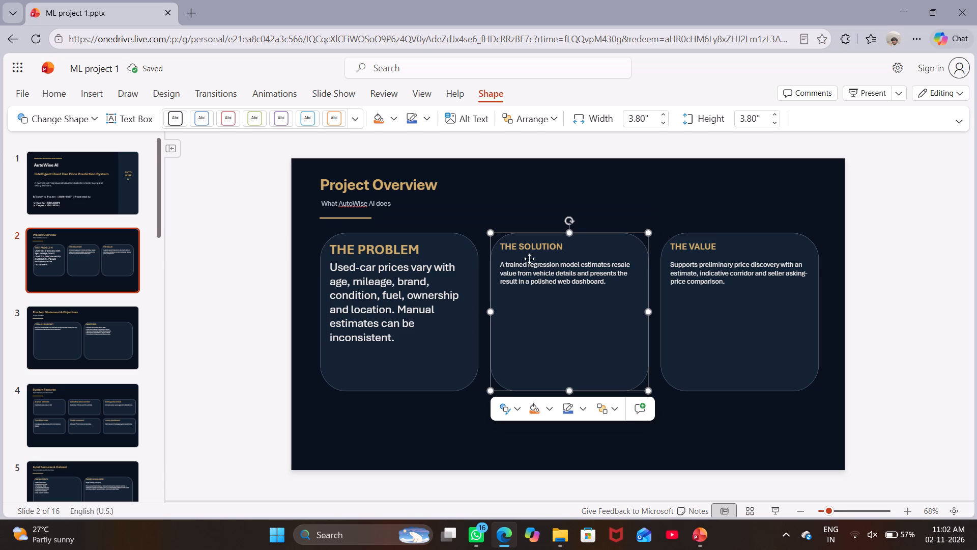
pyautogui.moveTo(616, 280); pyautogui.dragTo(563, 285)
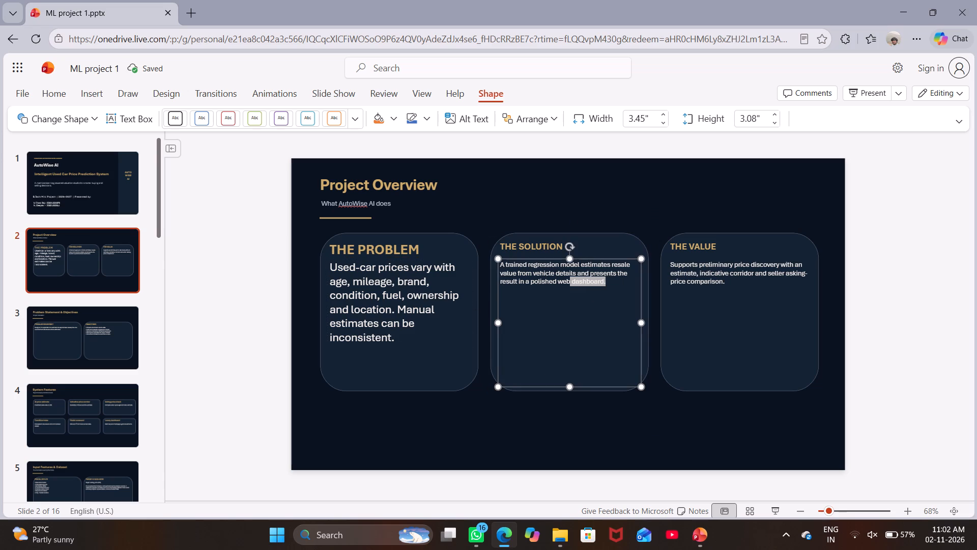
pyautogui.moveTo(563, 285); pyautogui.dragTo(496, 265)
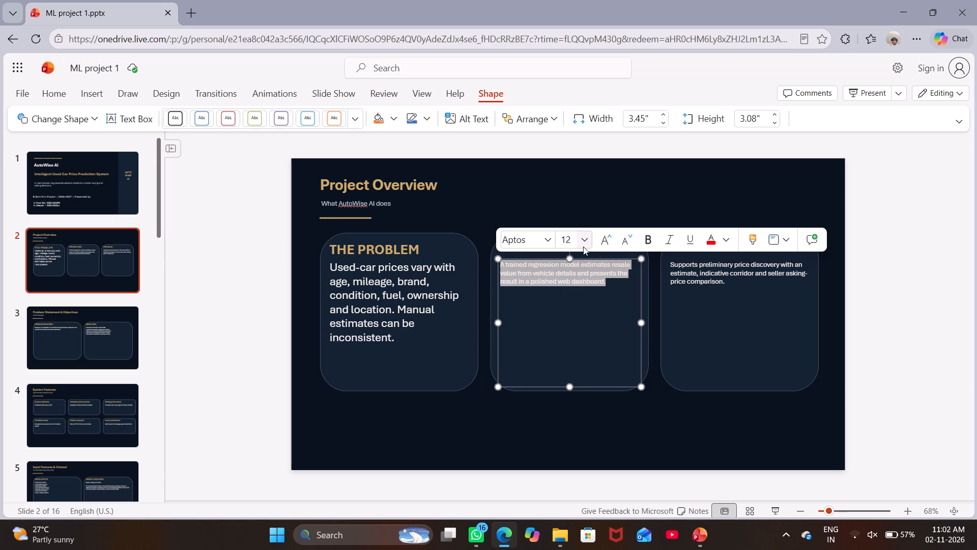
pyautogui.click(583, 246)
pyautogui.click(610, 251)
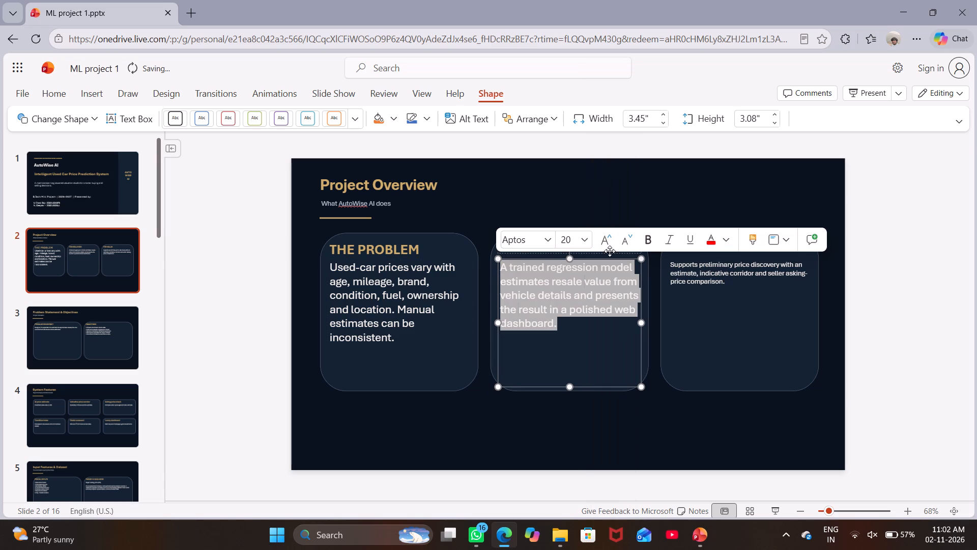
# Set the THE SOLUTION heading on the middle card to font size 24.
pyautogui.click(592, 366)
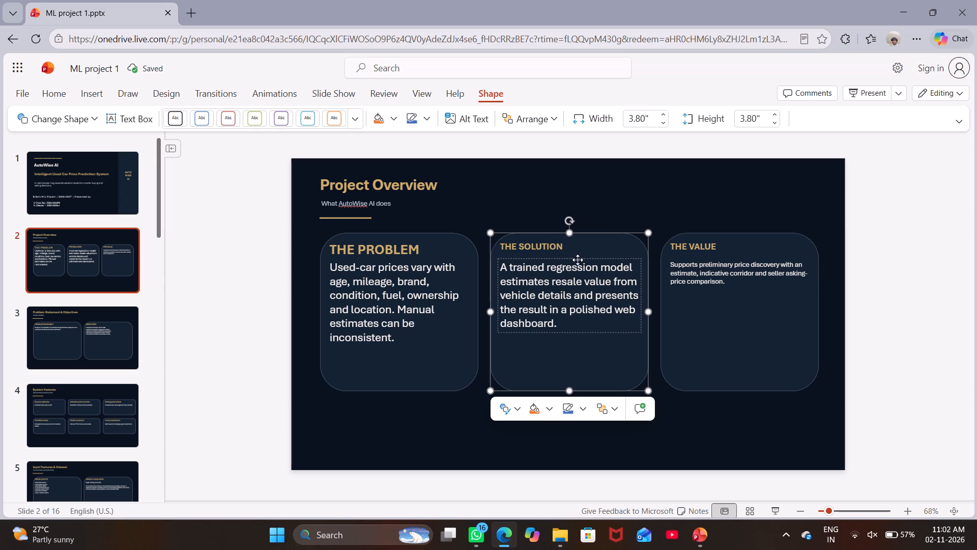
pyautogui.click(572, 244)
pyautogui.moveTo(572, 244); pyautogui.dragTo(498, 248)
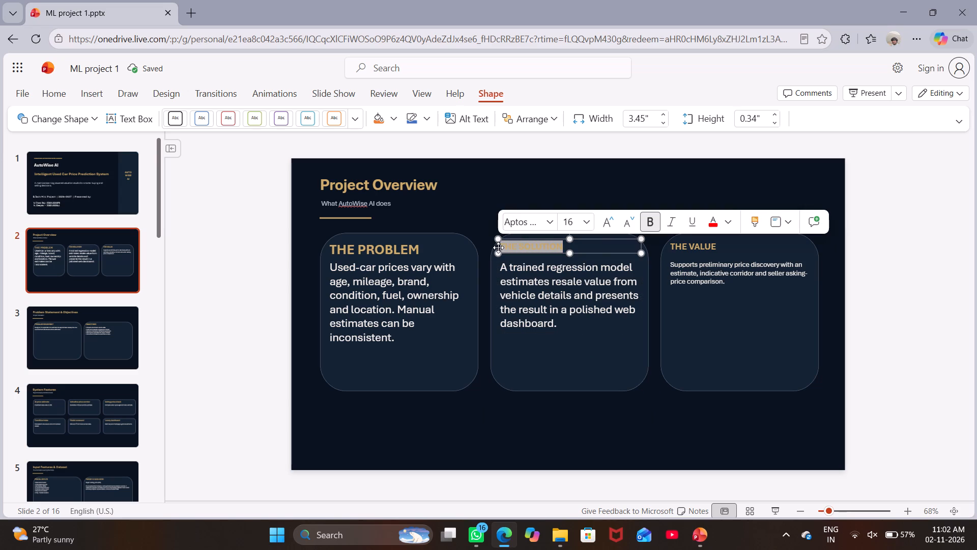
pyautogui.click(586, 222)
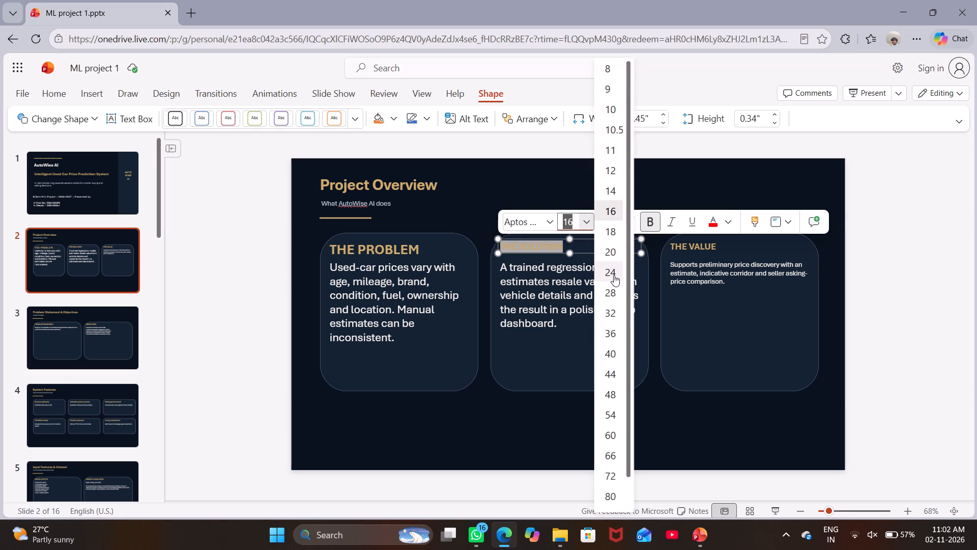
pyautogui.click(614, 275)
# Set the body text under THE VALUE on the third card to font size 20.
pyautogui.click(745, 315)
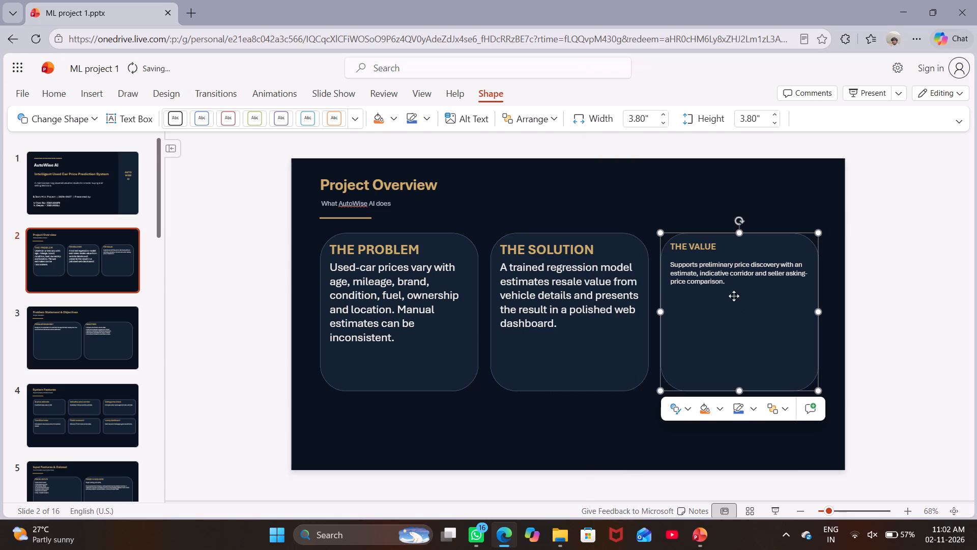
pyautogui.click(732, 283)
pyautogui.moveTo(732, 283); pyautogui.dragTo(667, 267)
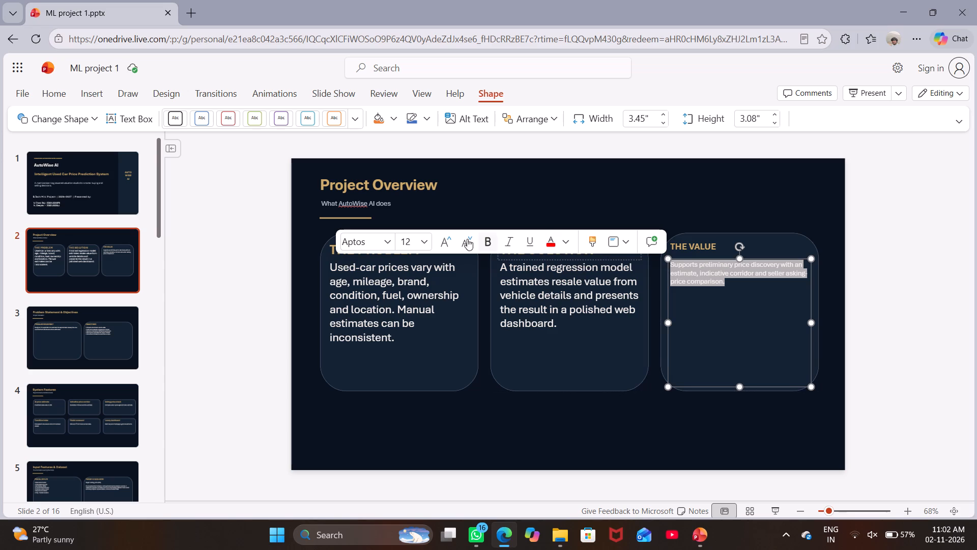
pyautogui.click(425, 239)
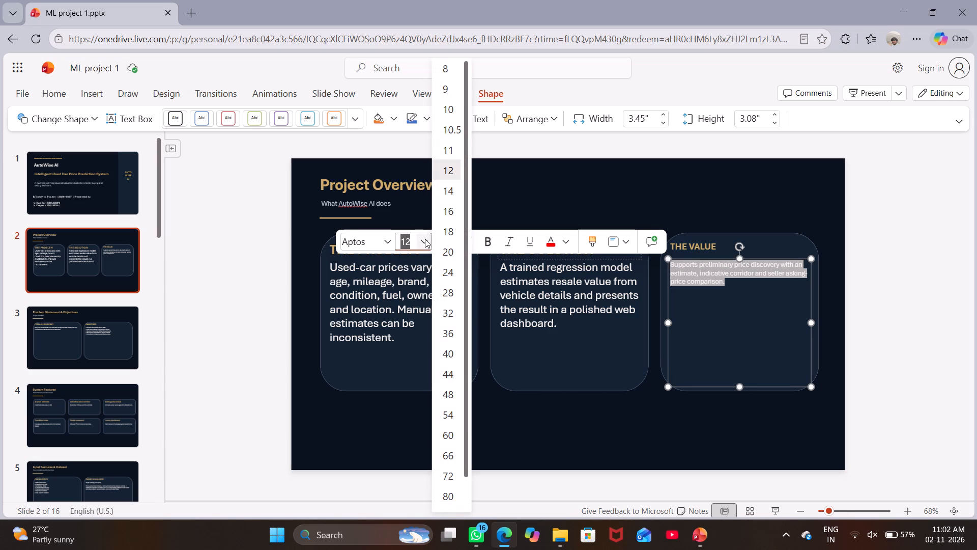
pyautogui.click(453, 251)
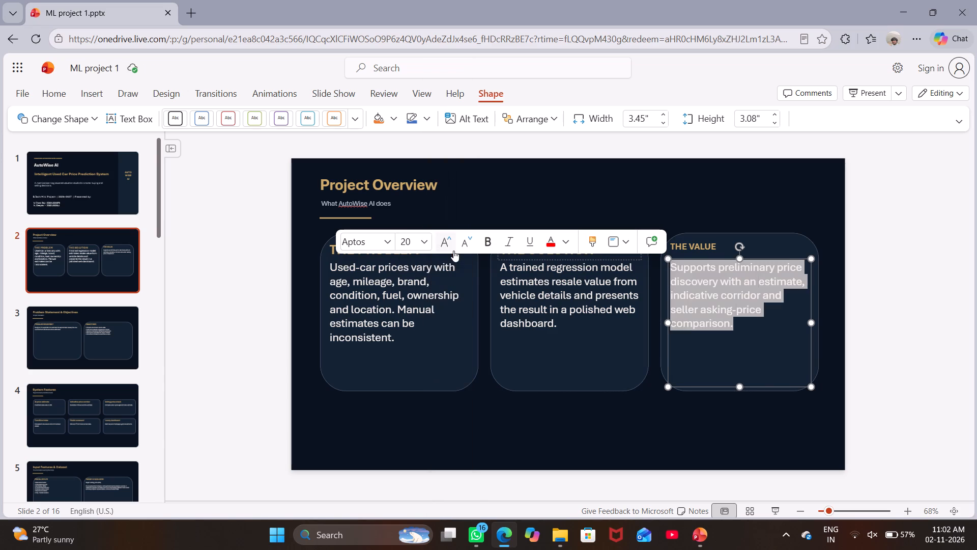
# Set the THE VALUE heading on the third card to font size 24.
pyautogui.click(706, 246)
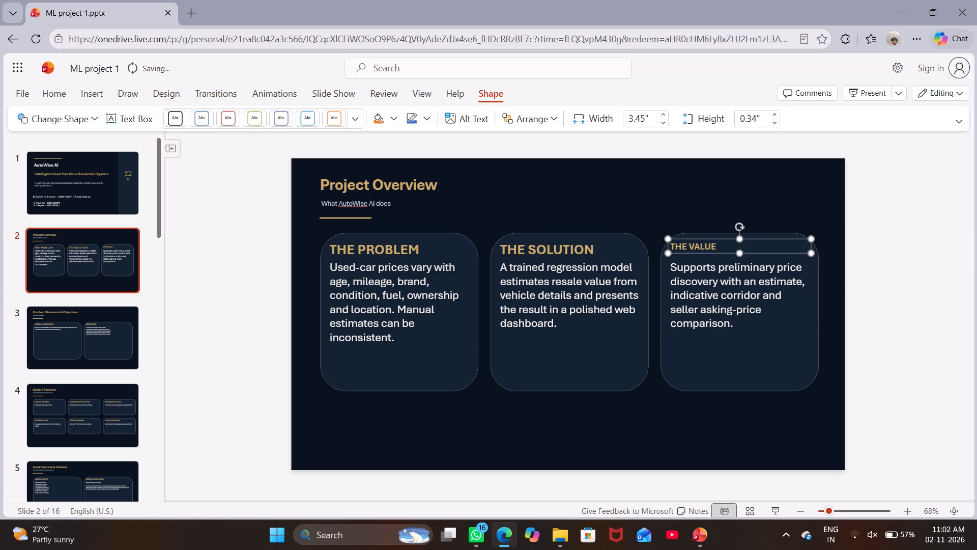
pyautogui.moveTo(721, 246); pyautogui.dragTo(658, 249)
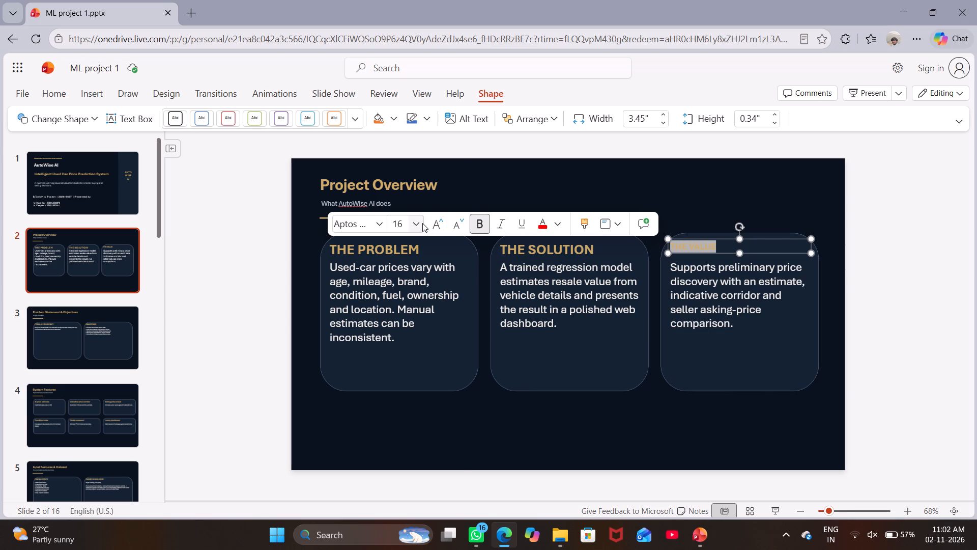
pyautogui.click(422, 223)
pyautogui.click(443, 277)
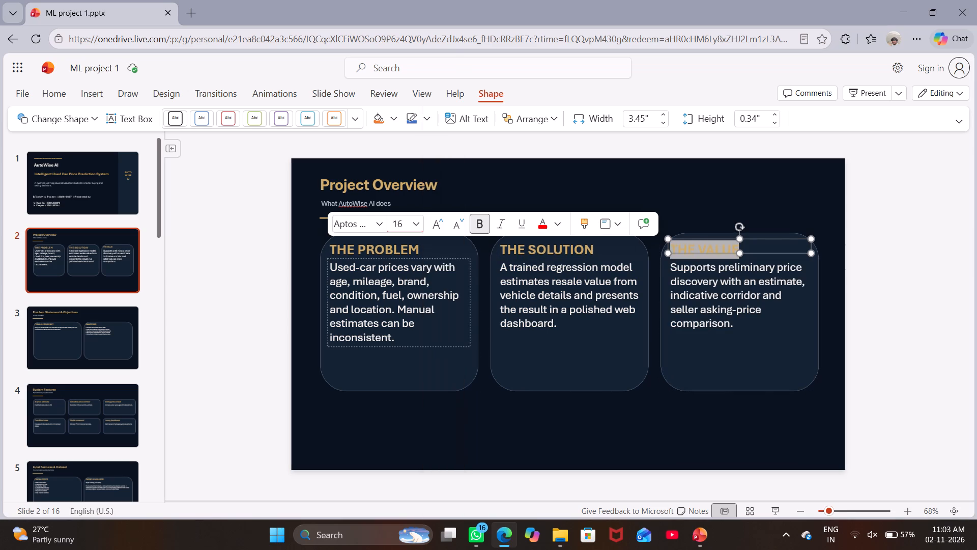
pyautogui.click(556, 436)
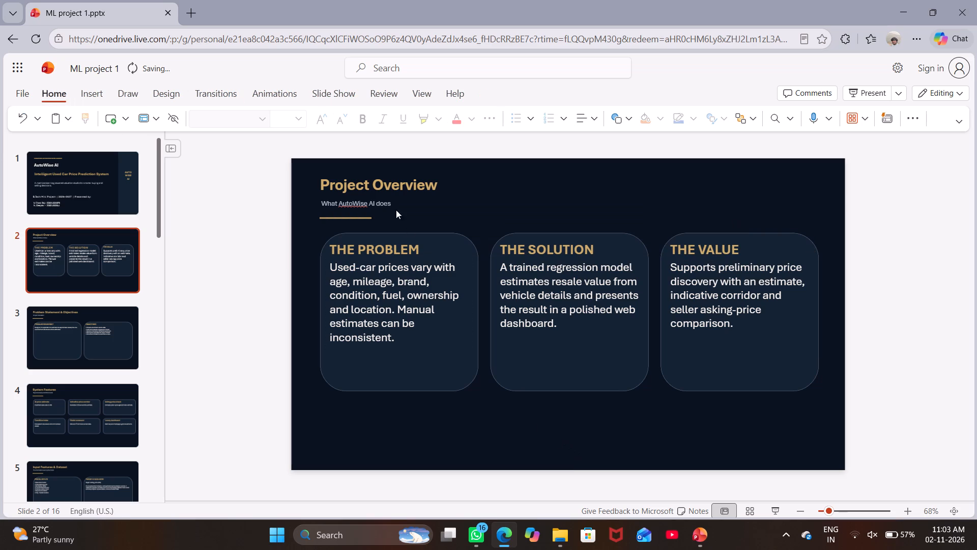
# Set the subtitle "What AutoWise AI does" under the Project Overview title to font size 24.
pyautogui.moveTo(400, 205); pyautogui.dragTo(319, 208)
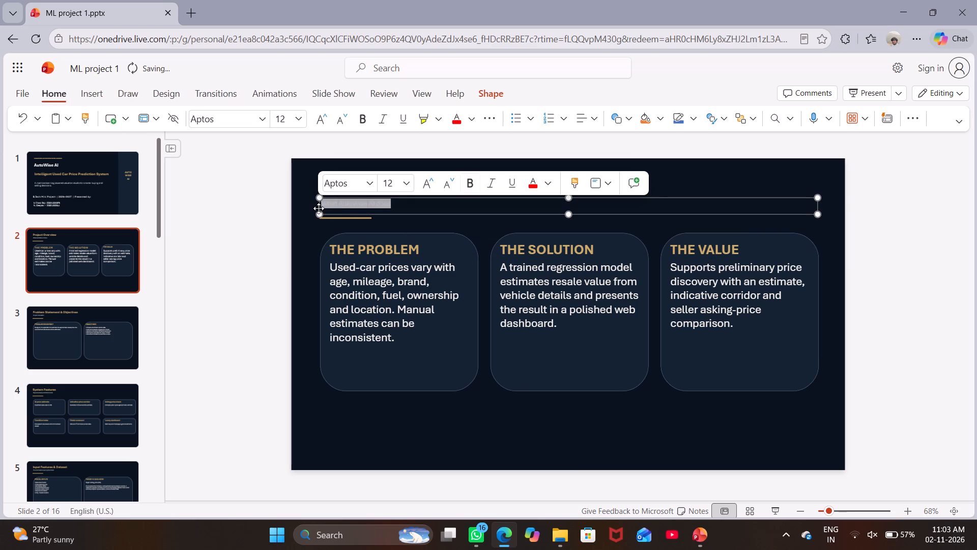
pyautogui.click(407, 191)
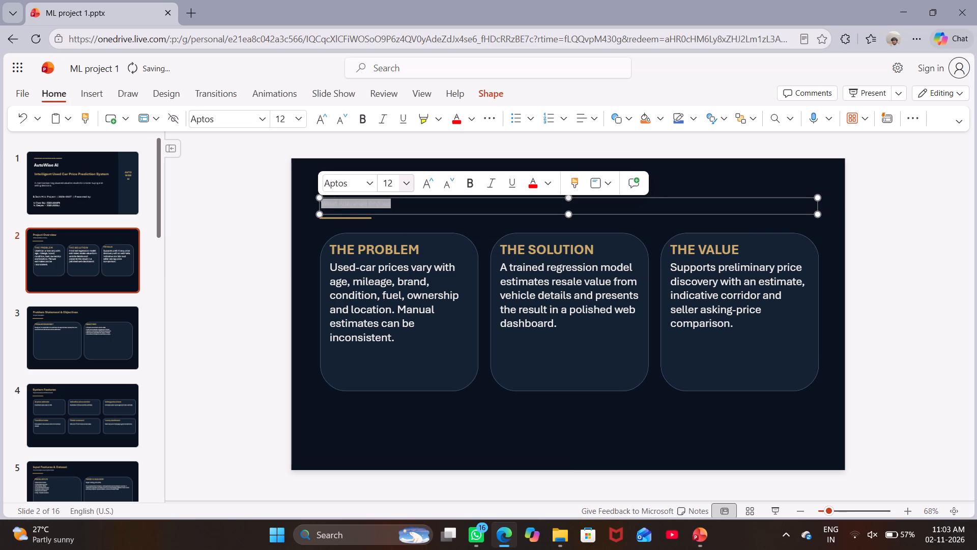
pyautogui.click(407, 189)
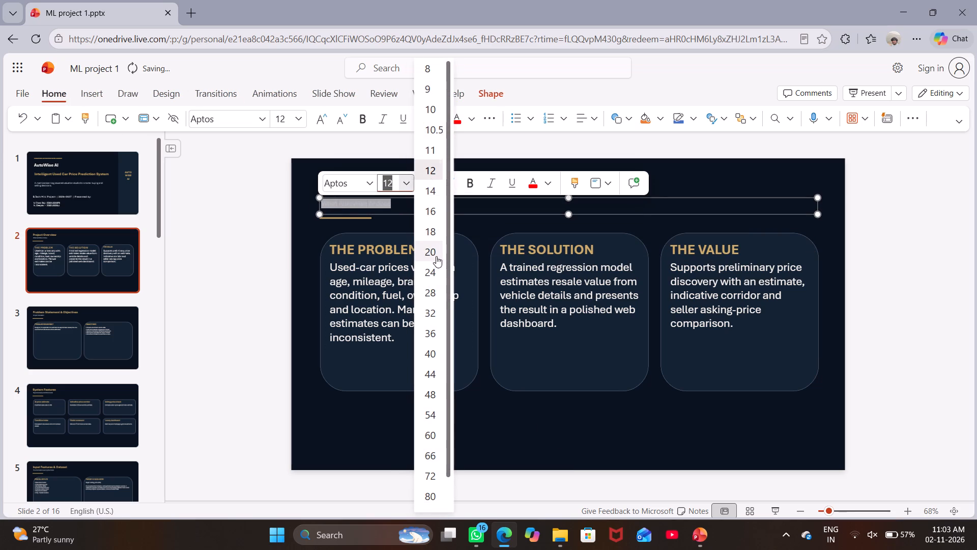
pyautogui.click(440, 274)
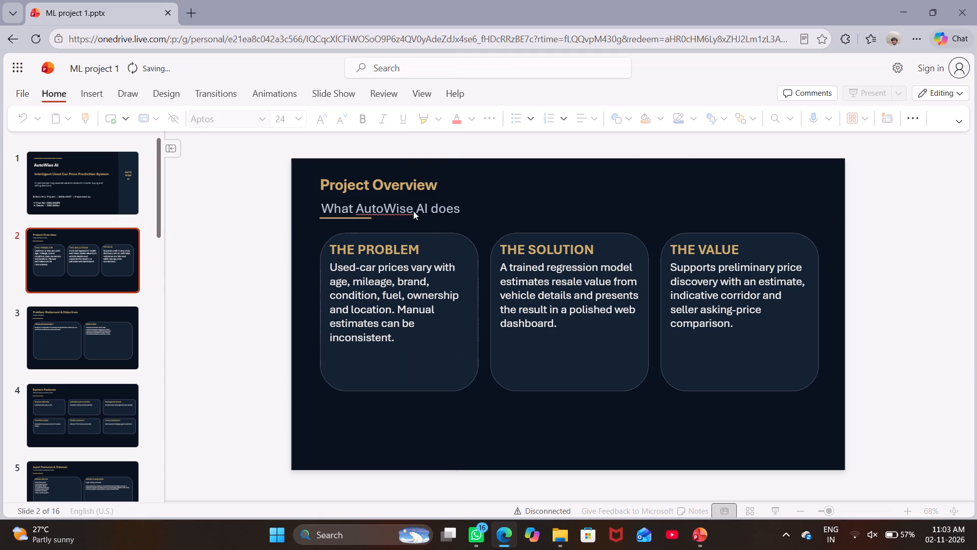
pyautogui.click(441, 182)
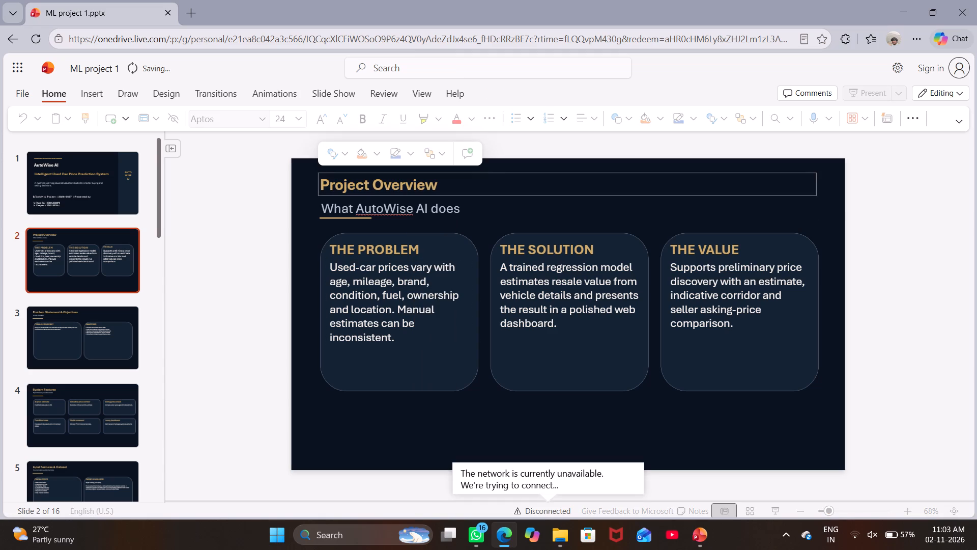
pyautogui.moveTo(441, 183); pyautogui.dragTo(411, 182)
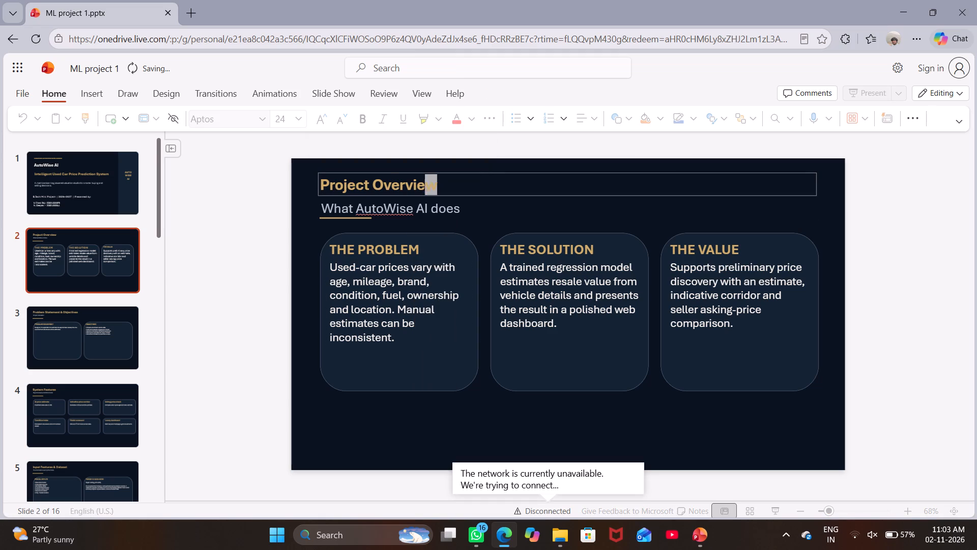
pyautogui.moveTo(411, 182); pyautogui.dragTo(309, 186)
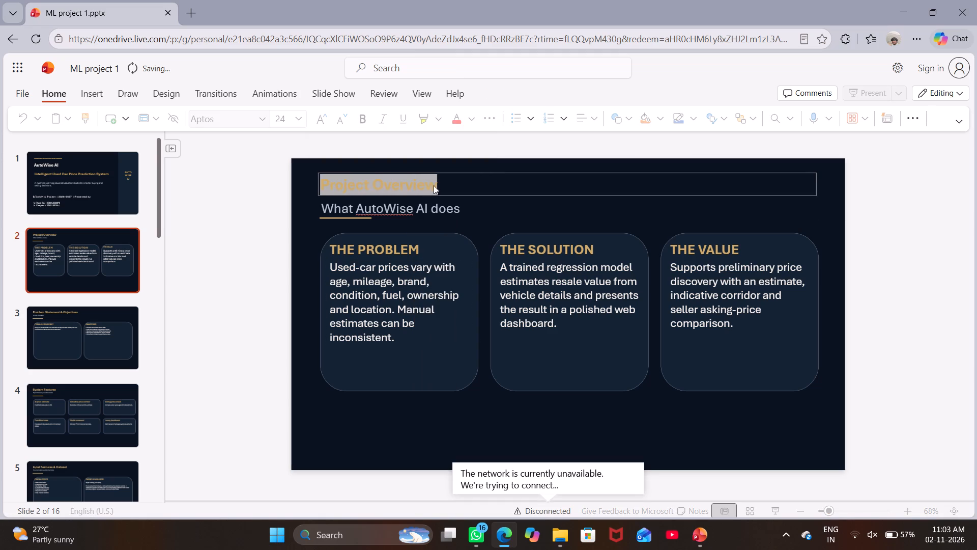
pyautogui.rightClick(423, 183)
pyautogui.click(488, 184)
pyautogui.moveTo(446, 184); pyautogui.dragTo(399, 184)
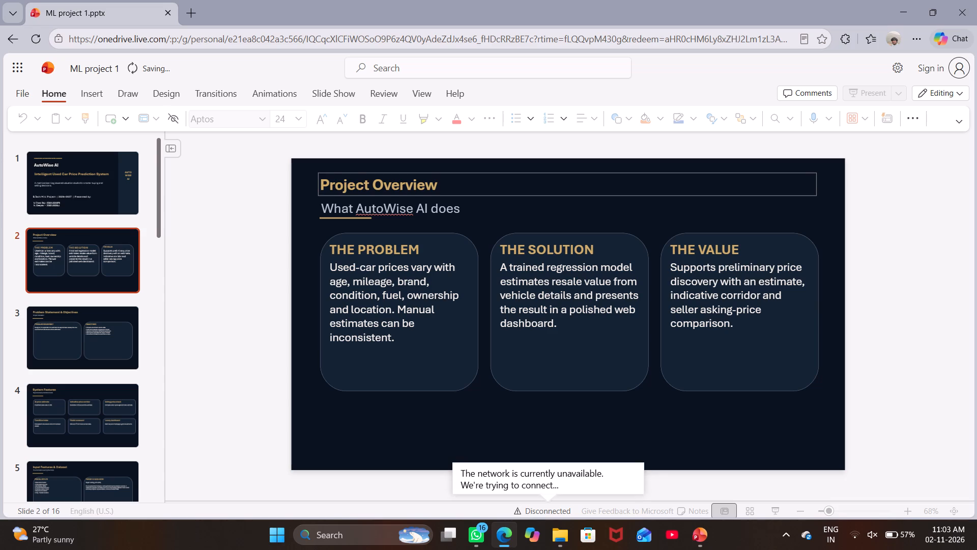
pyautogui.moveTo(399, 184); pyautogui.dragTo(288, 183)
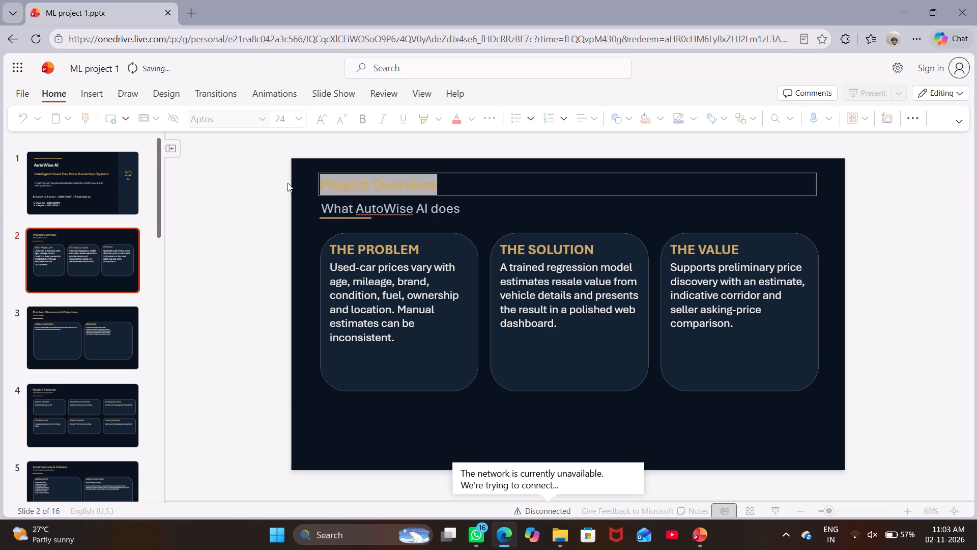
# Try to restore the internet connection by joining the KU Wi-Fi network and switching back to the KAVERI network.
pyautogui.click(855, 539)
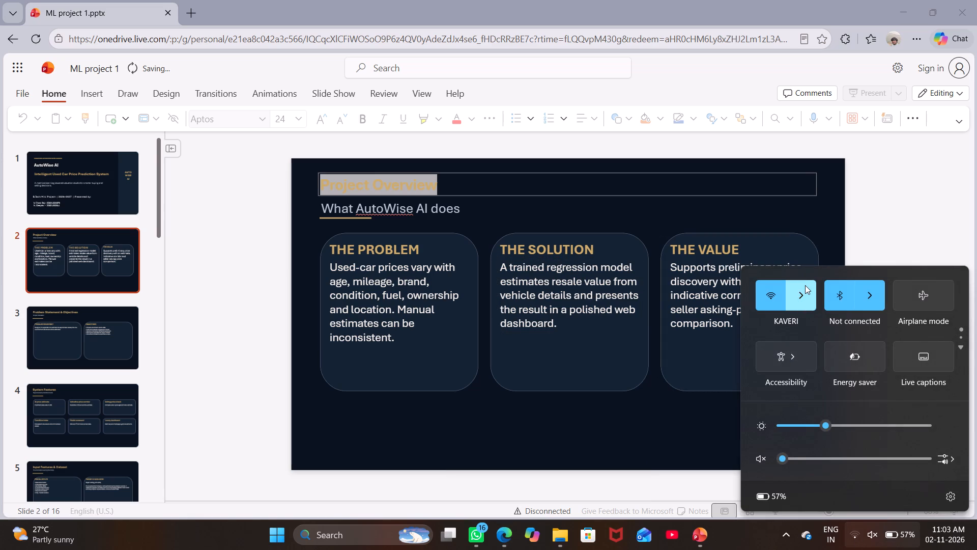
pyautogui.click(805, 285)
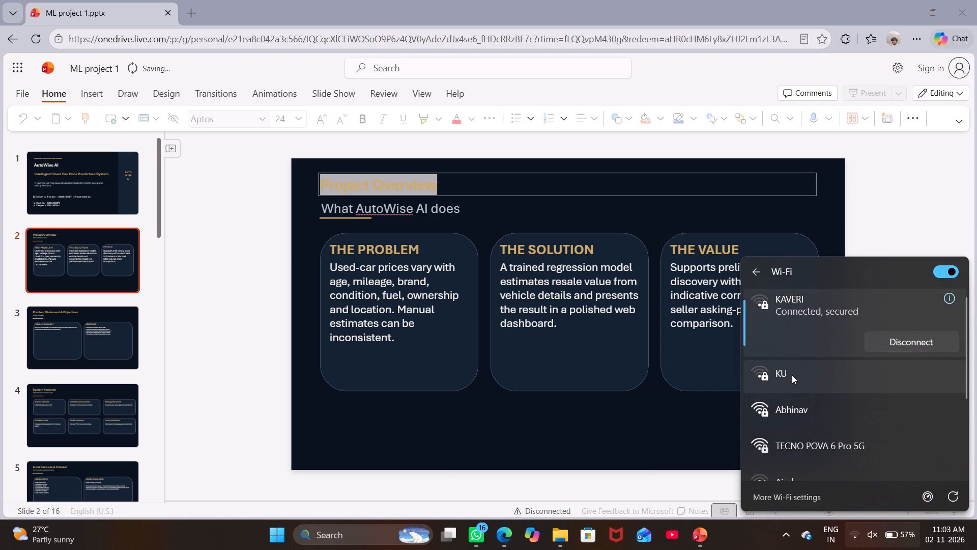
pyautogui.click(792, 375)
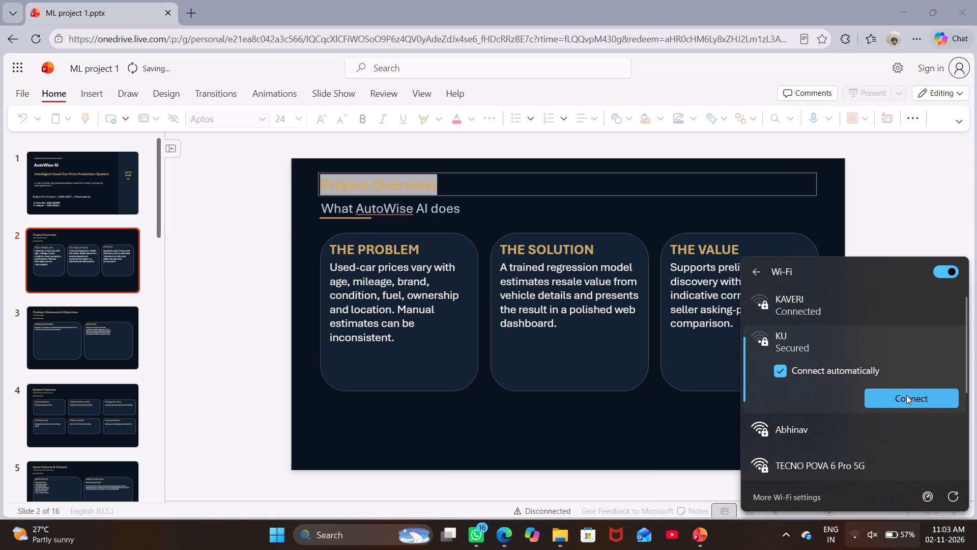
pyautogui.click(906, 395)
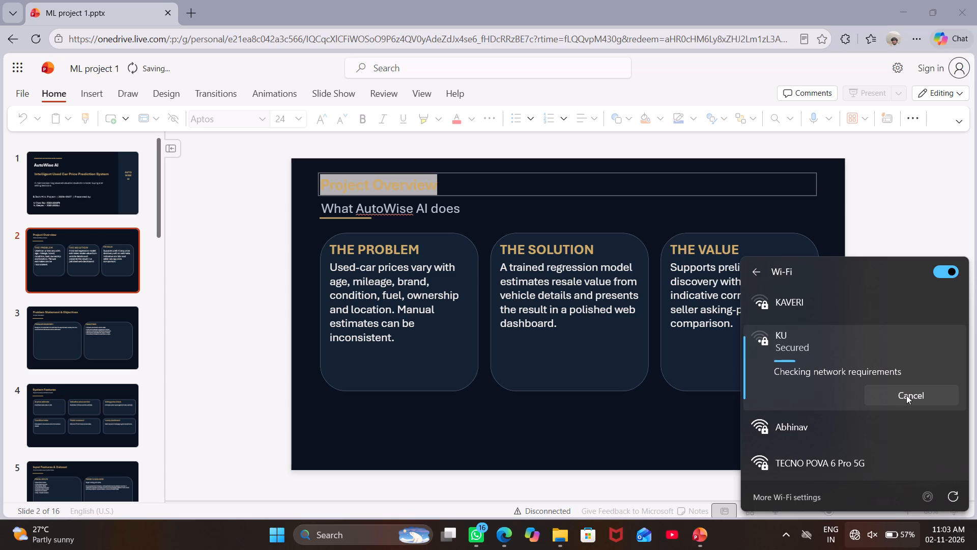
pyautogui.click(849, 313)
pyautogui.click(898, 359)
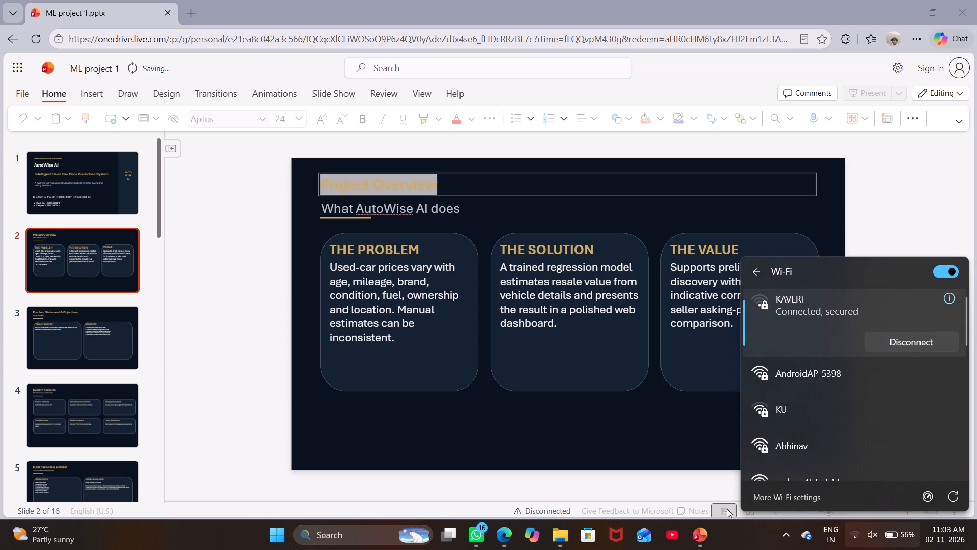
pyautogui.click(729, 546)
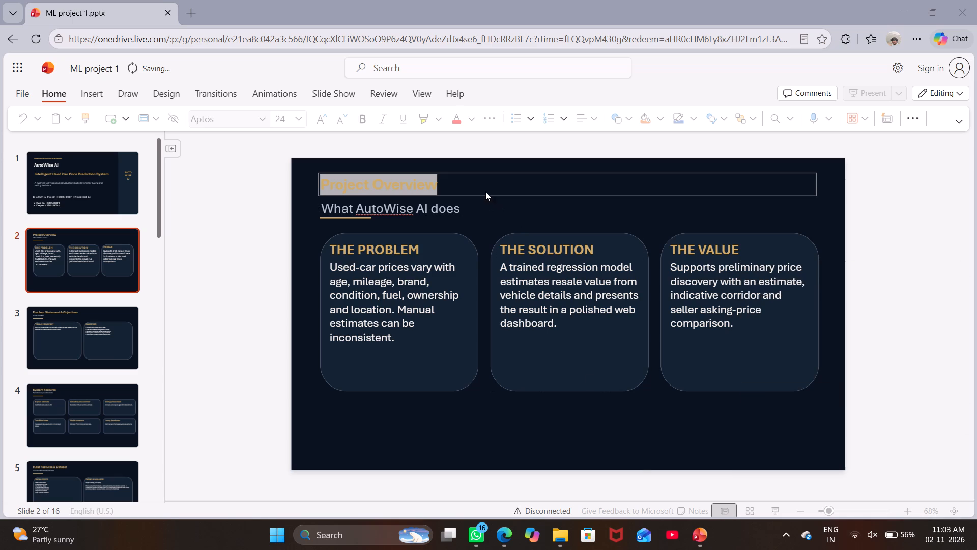
# Select the whole Project Overview title text on slide 2 for formatting.
pyautogui.click(485, 191)
pyautogui.moveTo(470, 182); pyautogui.dragTo(350, 168)
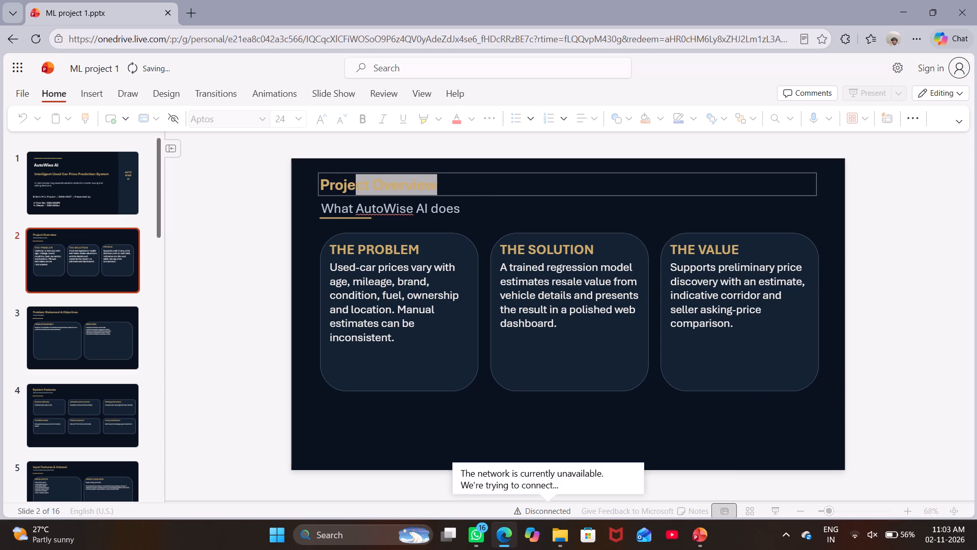
pyautogui.moveTo(350, 168); pyautogui.dragTo(311, 170)
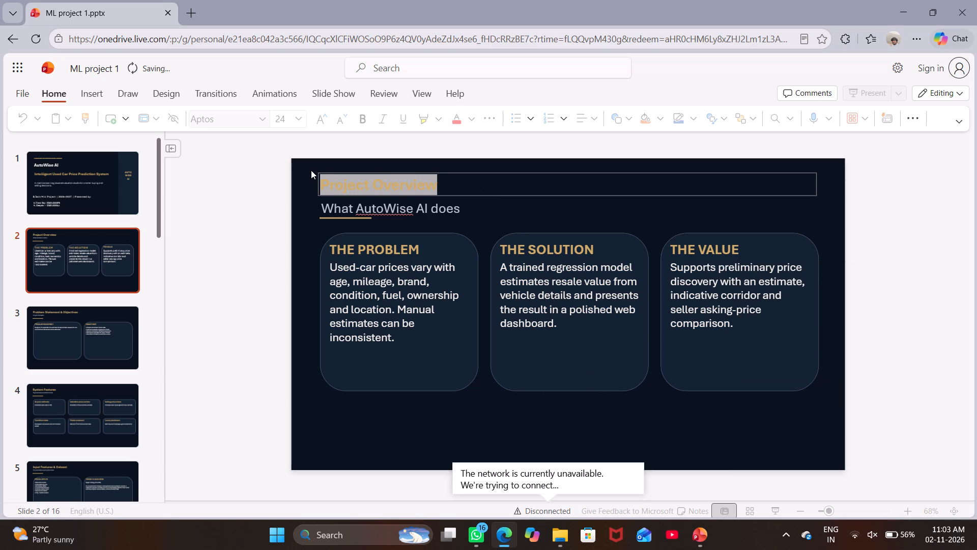
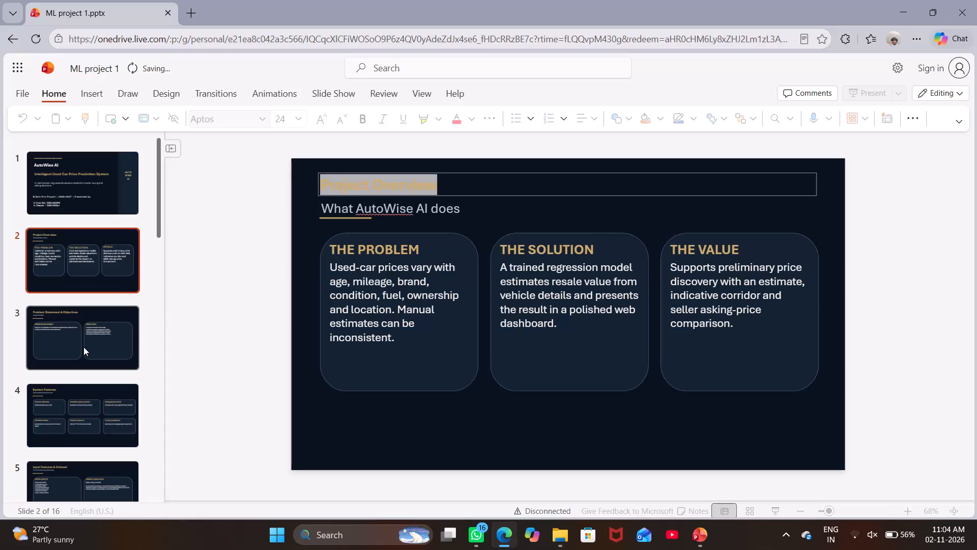
# Set the Project Overview title on slide 2 to font size 32.
pyautogui.click(54, 402)
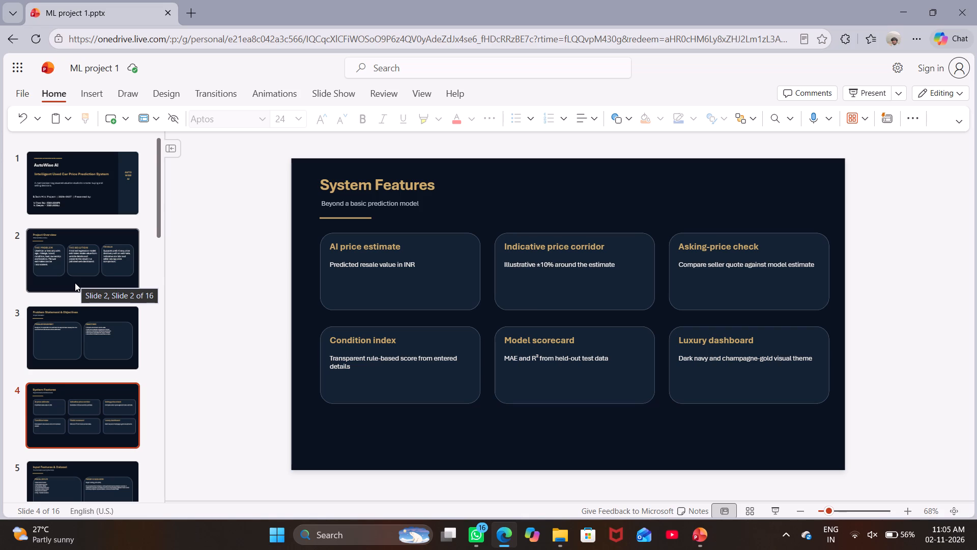
pyautogui.click(92, 242)
pyautogui.click(444, 185)
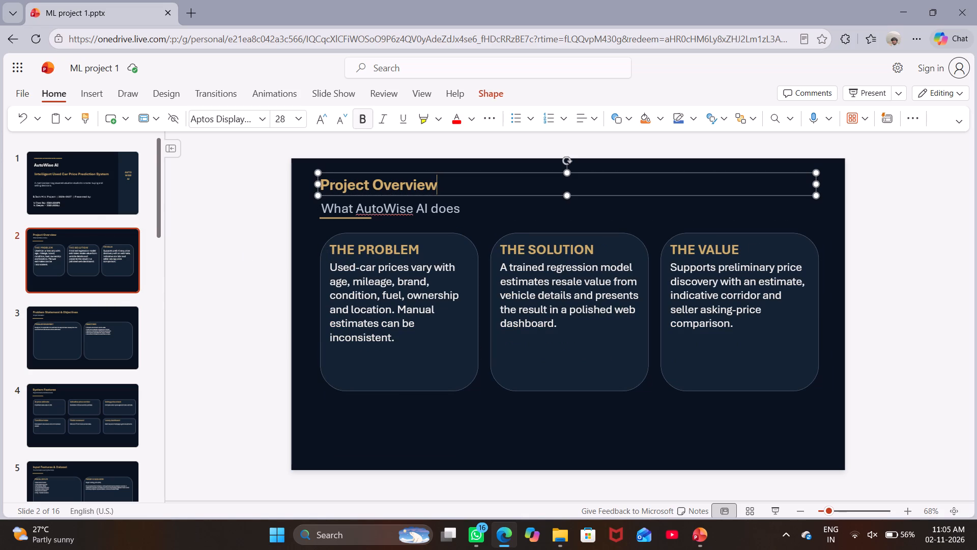
pyautogui.moveTo(444, 185); pyautogui.dragTo(293, 202)
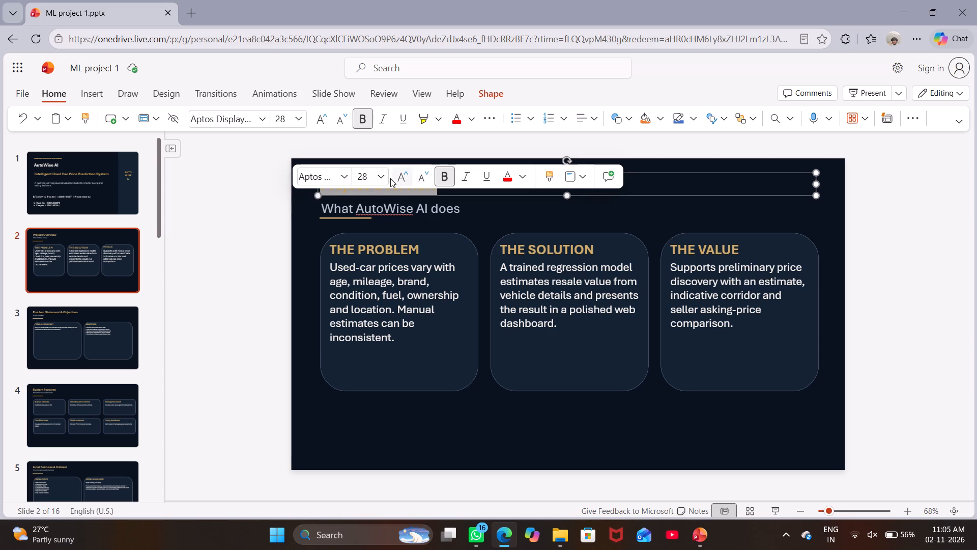
pyautogui.click(380, 178)
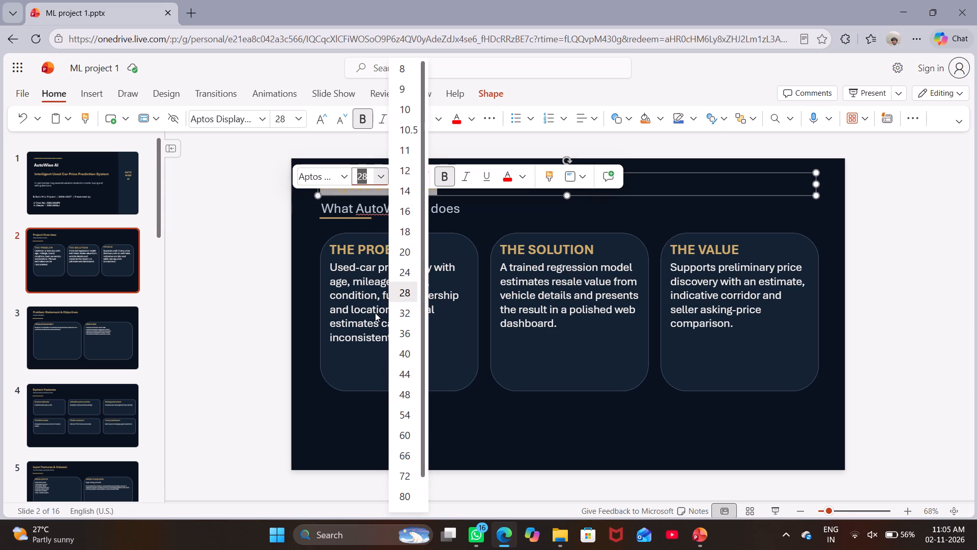
pyautogui.click(399, 312)
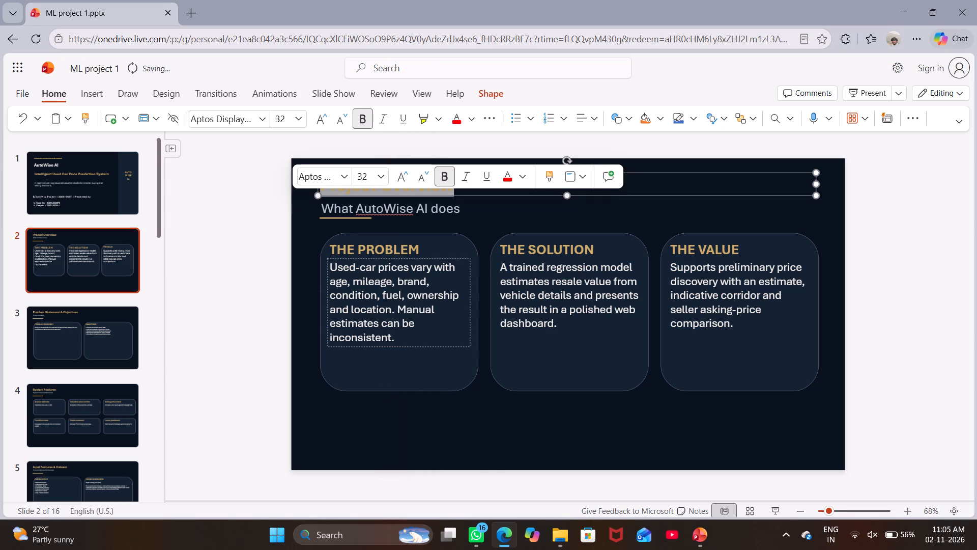
pyautogui.click(471, 438)
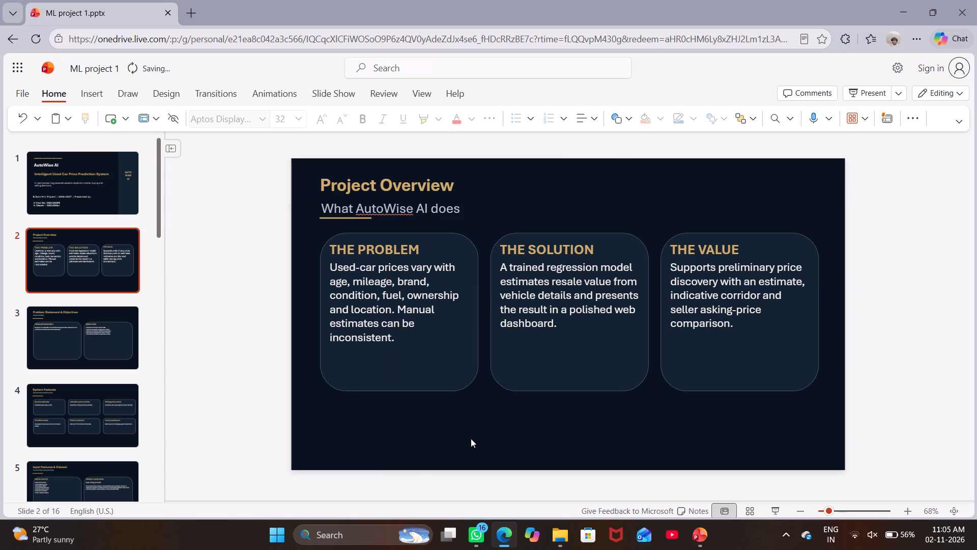
# On slide 3, set the body text under PROBLEM STATEMENT to font size 20.
pyautogui.click(81, 337)
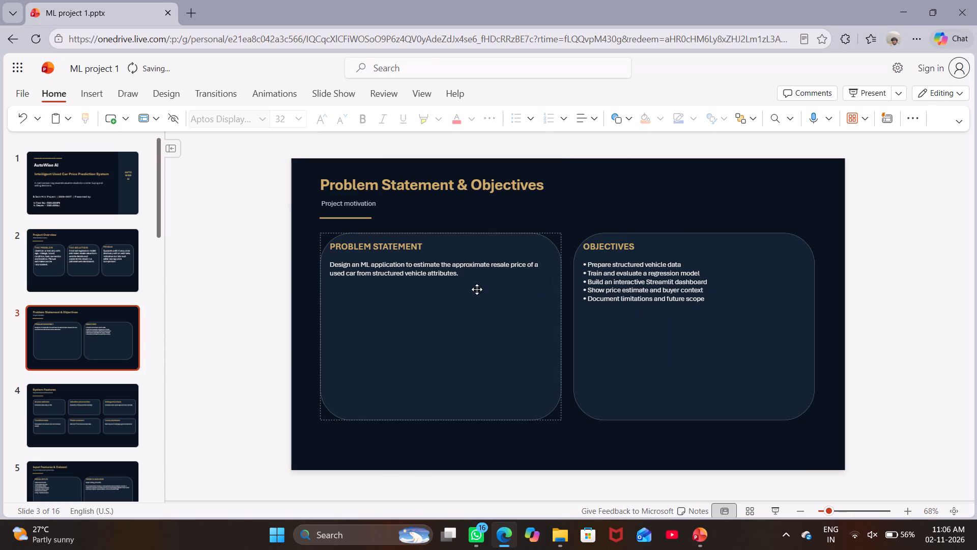
pyautogui.moveTo(460, 277); pyautogui.dragTo(328, 260)
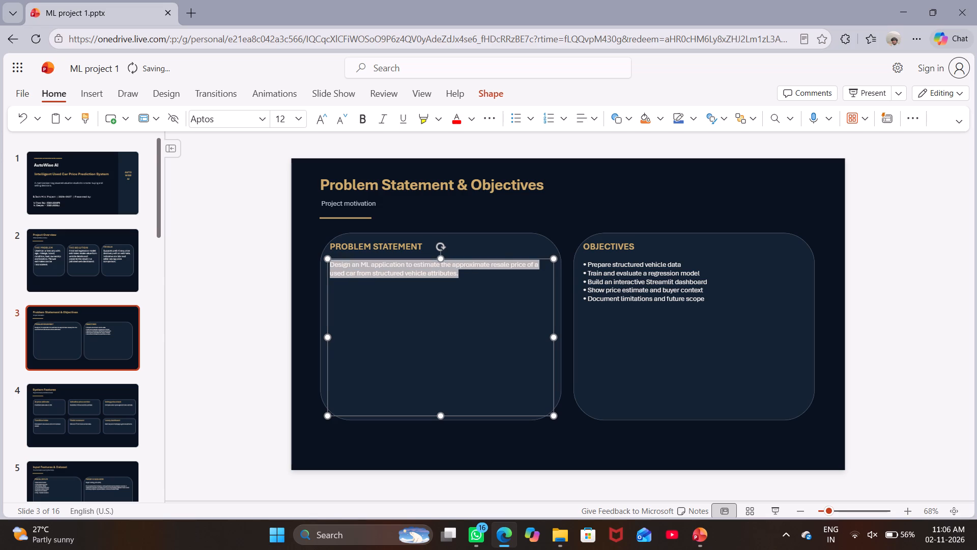
pyautogui.moveTo(328, 260); pyautogui.dragTo(326, 260)
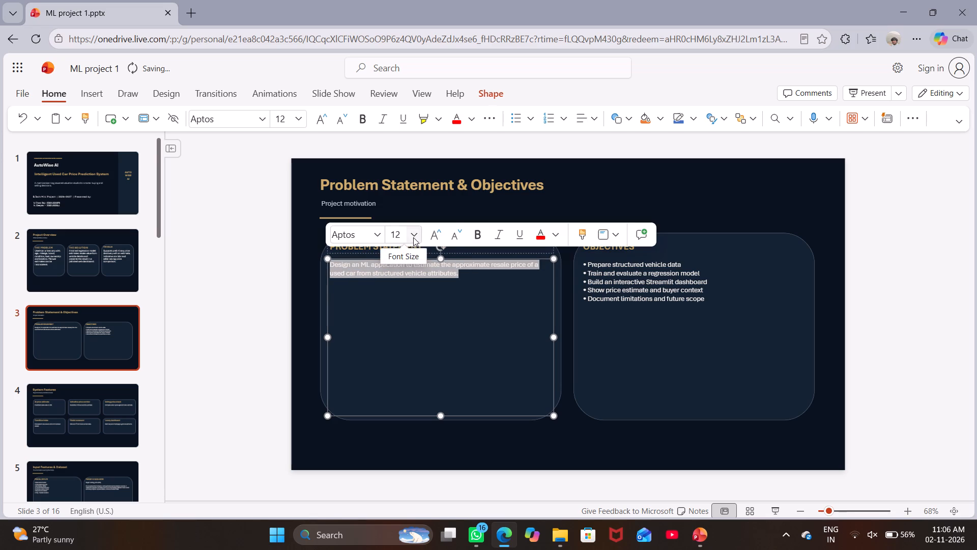
pyautogui.click(415, 235)
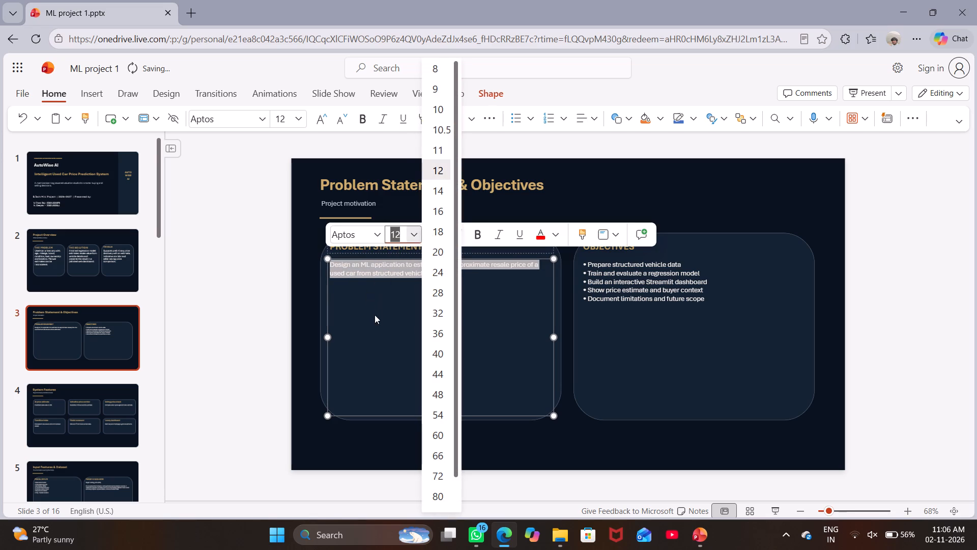
pyautogui.click(441, 249)
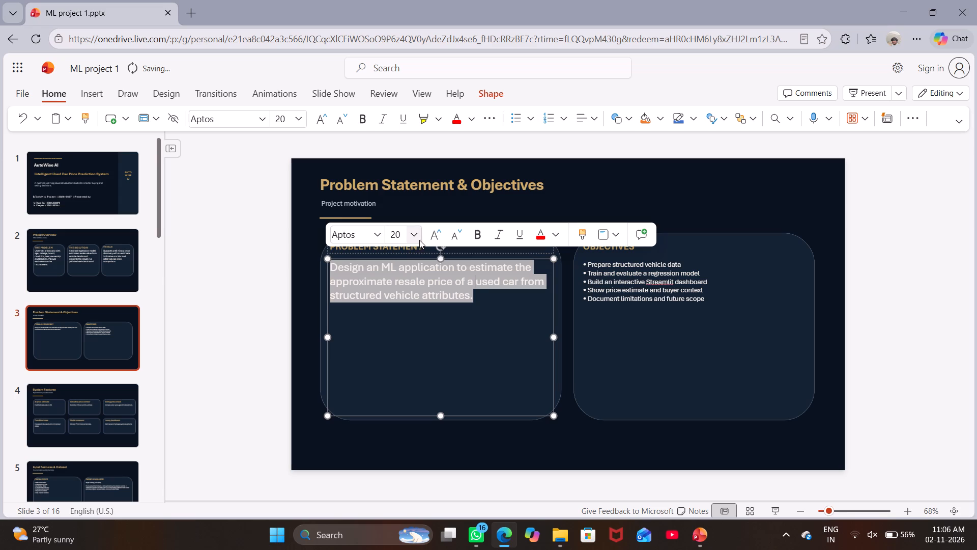
pyautogui.click(462, 331)
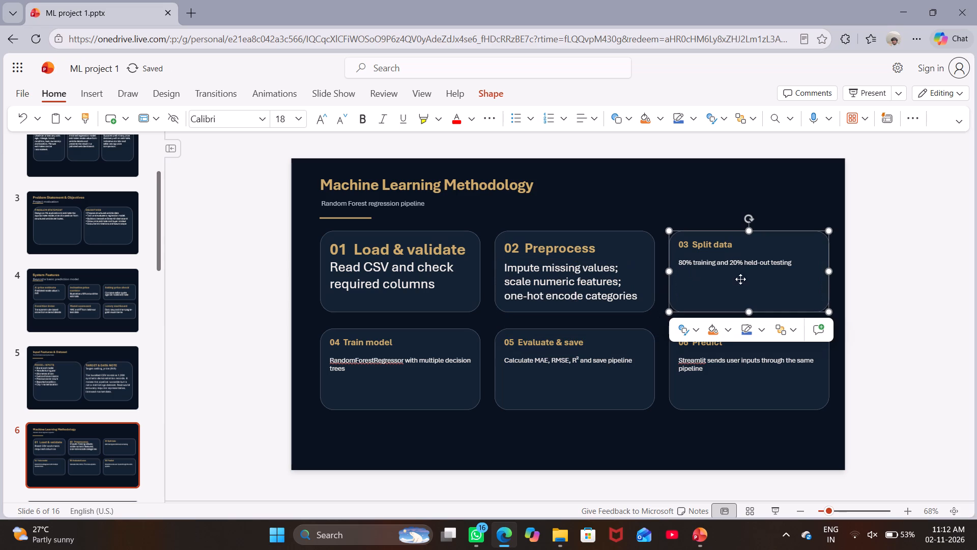
pyautogui.moveTo(795, 262); pyautogui.dragTo(673, 271)
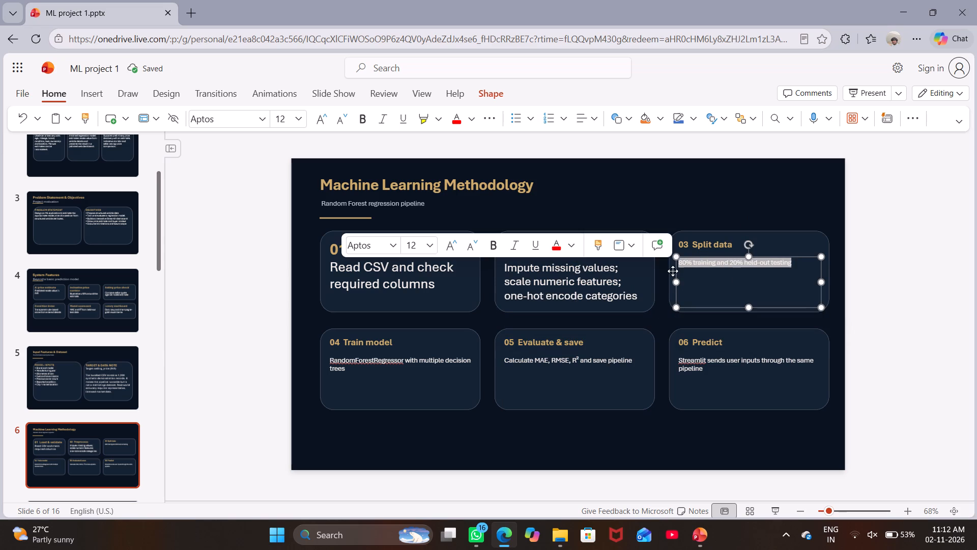
pyautogui.click(433, 250)
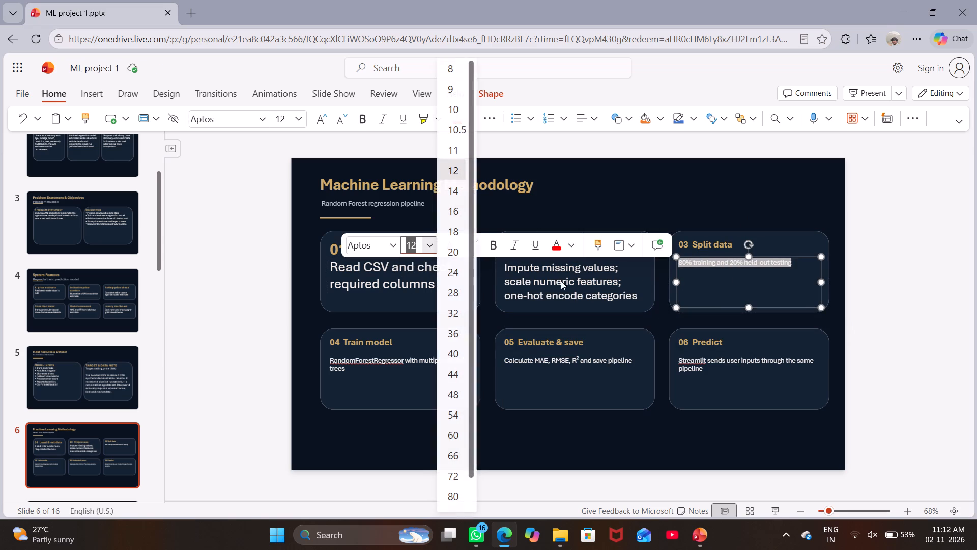
pyautogui.click(453, 269)
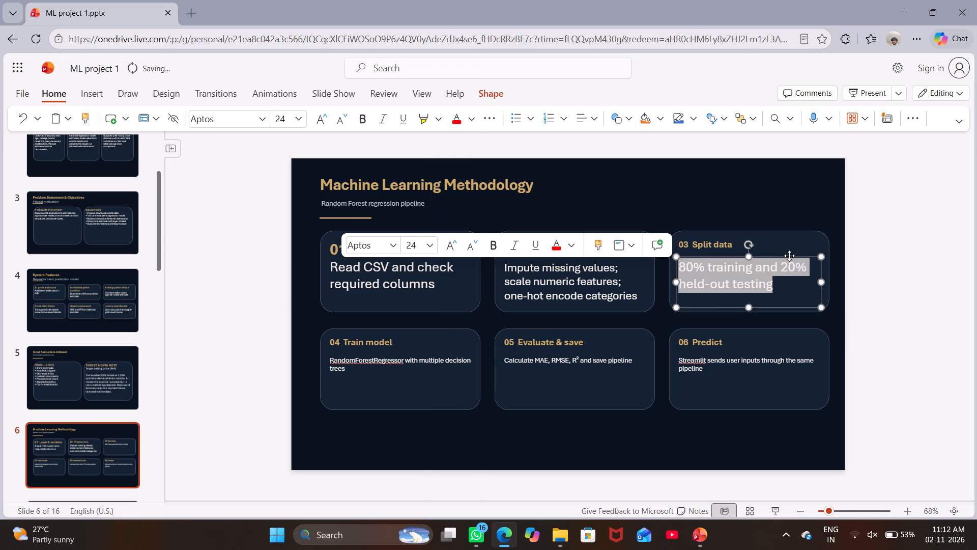
# Set the "03 Split data" heading to font size 28.
pyautogui.click(779, 248)
pyautogui.moveTo(779, 248); pyautogui.dragTo(678, 254)
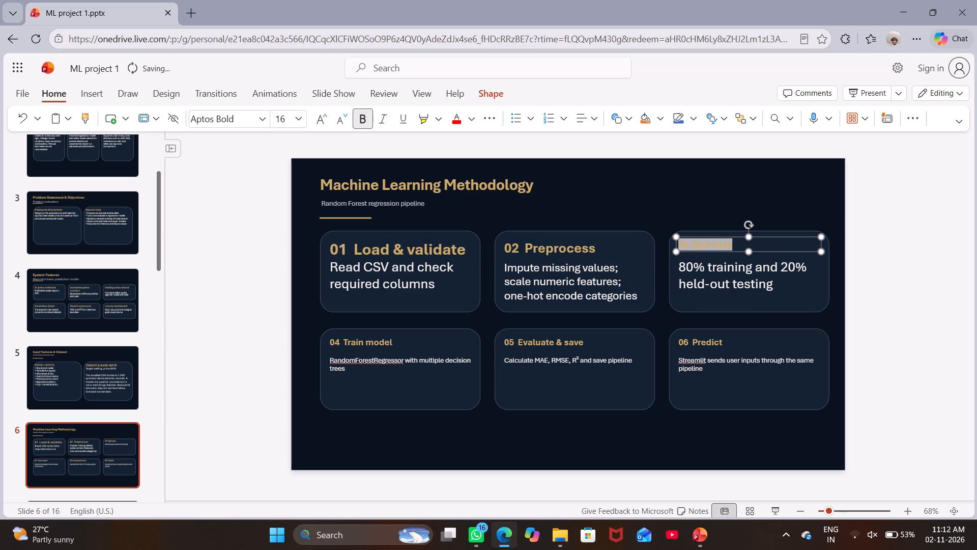
pyautogui.moveTo(678, 254); pyautogui.dragTo(673, 251)
pyautogui.click(433, 221)
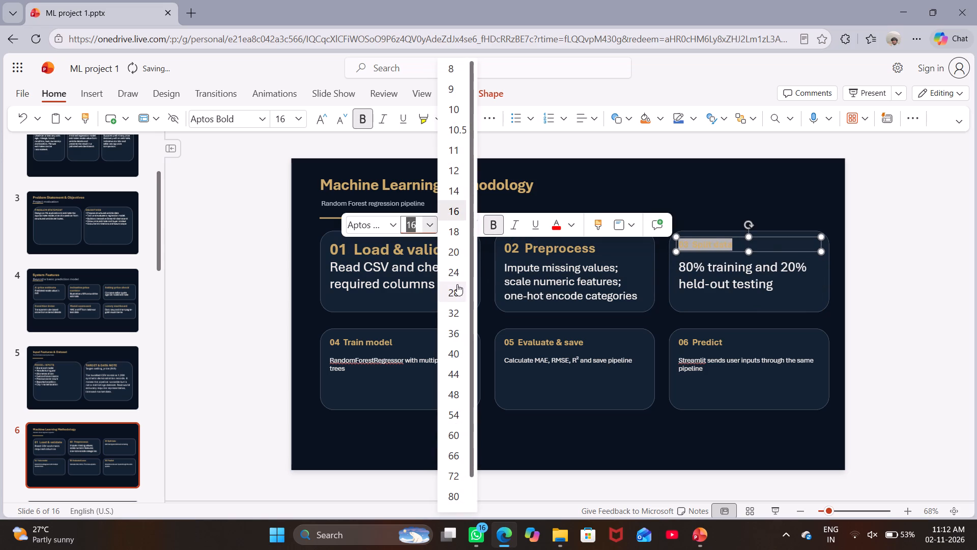
pyautogui.click(457, 284)
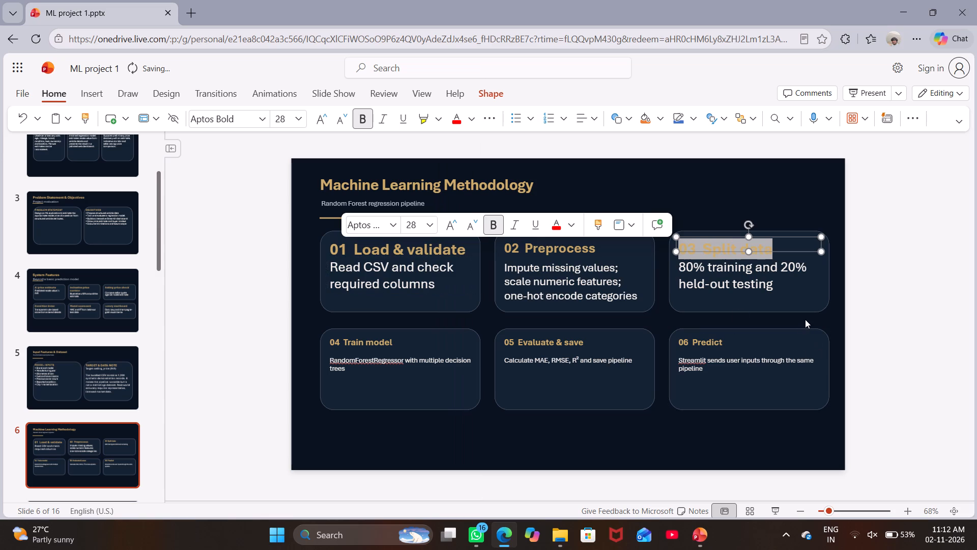
pyautogui.click(805, 298)
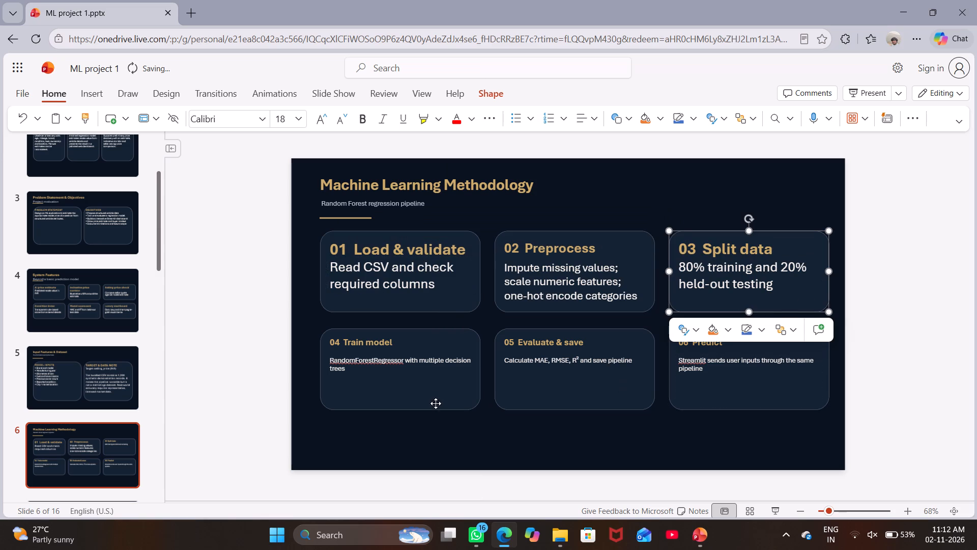
# Set the body text of the "04 Train model" card to font size 24.
pyautogui.click(431, 390)
pyautogui.moveTo(347, 372); pyautogui.dragTo(326, 358)
pyautogui.click(415, 335)
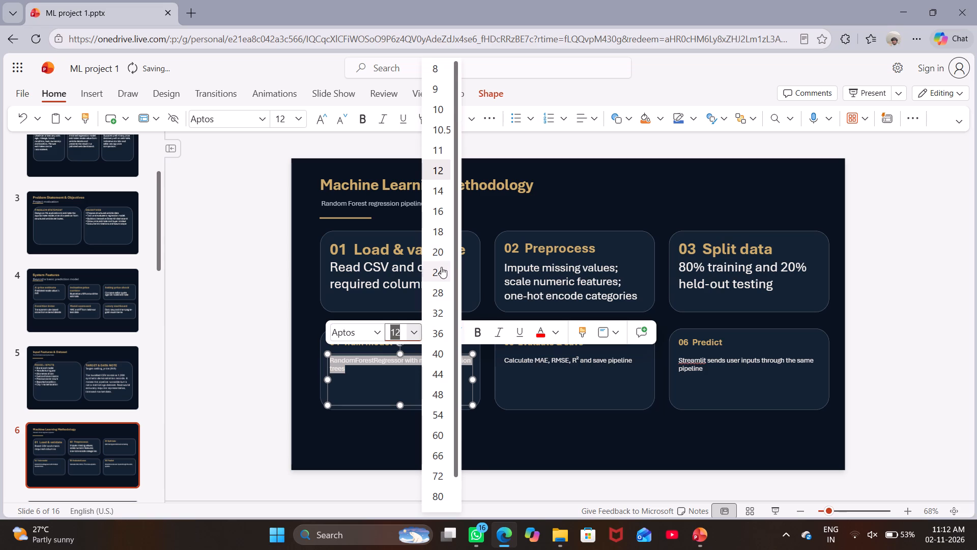
pyautogui.click(441, 267)
pyautogui.click(423, 382)
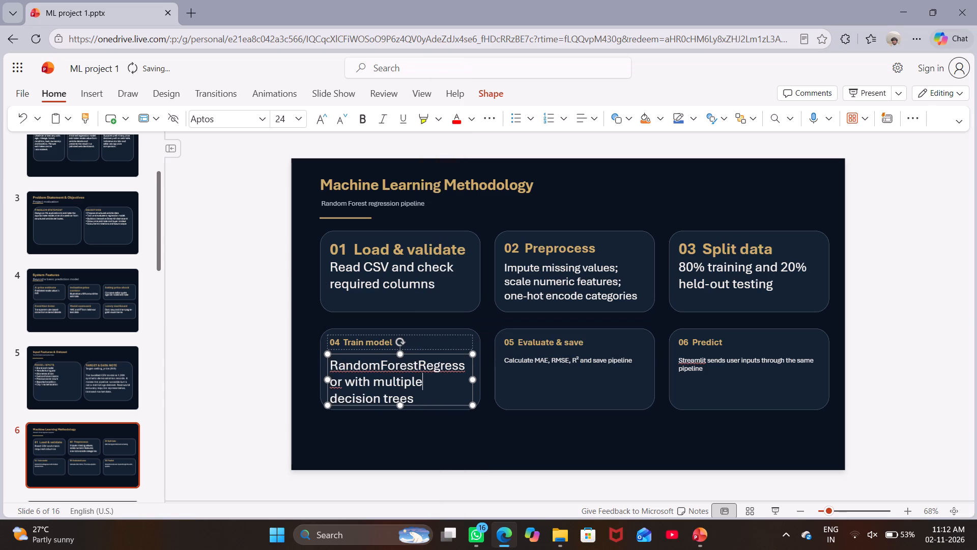
# Set the "04 Train model" heading to font size 28.
pyautogui.moveTo(419, 343); pyautogui.dragTo(325, 339)
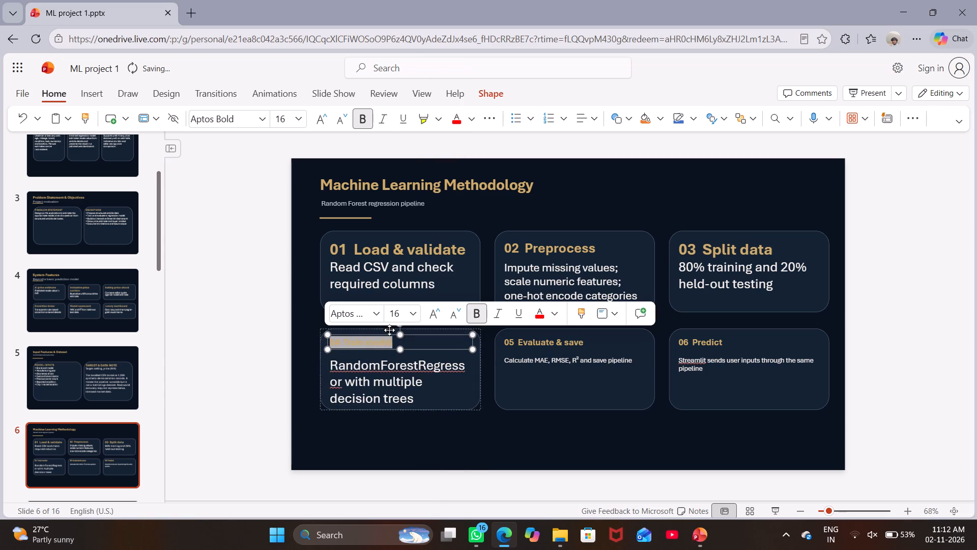
pyautogui.click(413, 318)
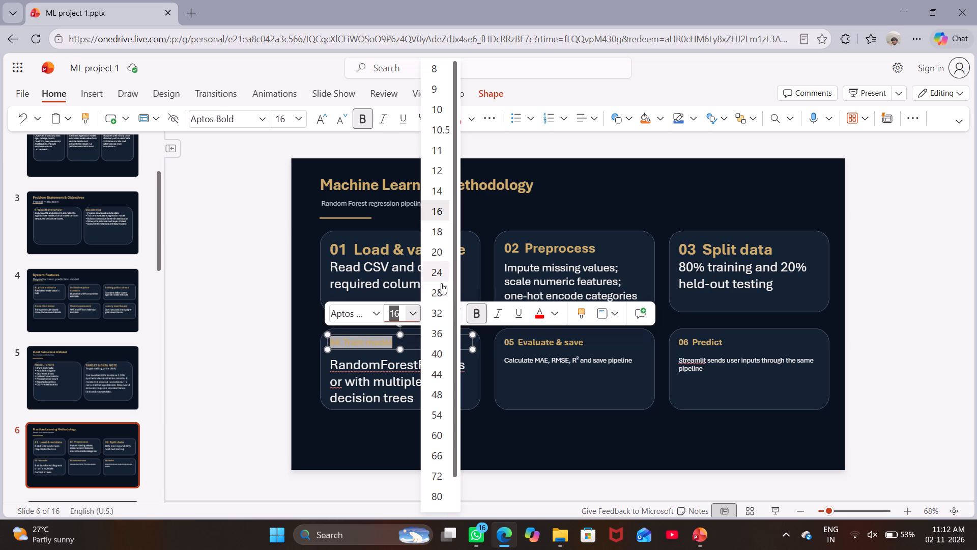
pyautogui.click(441, 287)
# Enlarge the body text of the "05 Evaluate & save" card, trying size 28 before settling on font size 24.
pyautogui.click(563, 375)
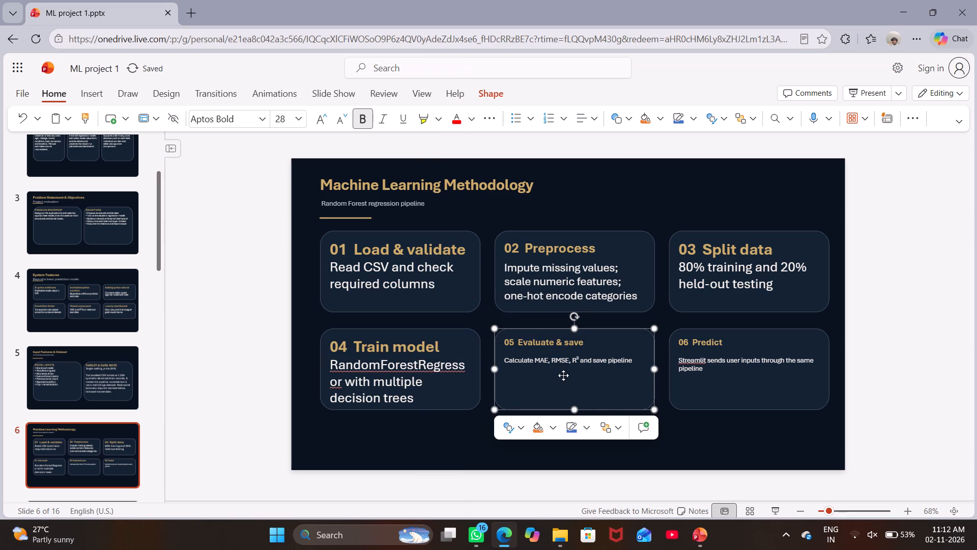
pyautogui.moveTo(631, 360); pyautogui.dragTo(501, 364)
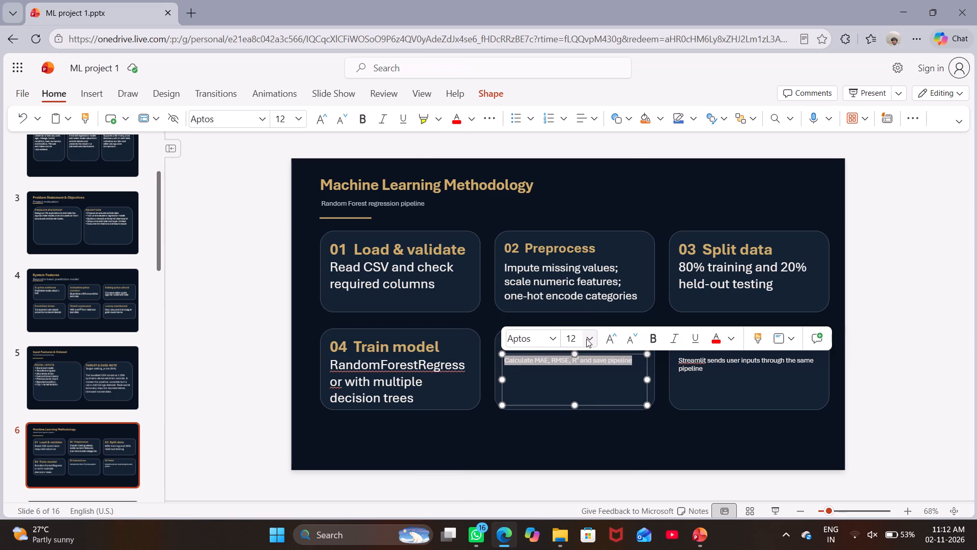
pyautogui.click(586, 339)
pyautogui.click(618, 289)
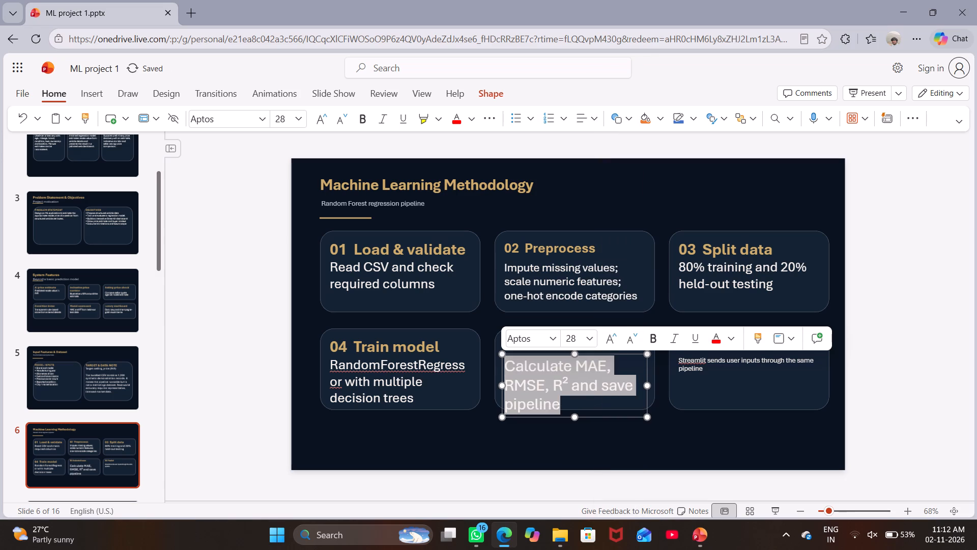
pyautogui.click(590, 338)
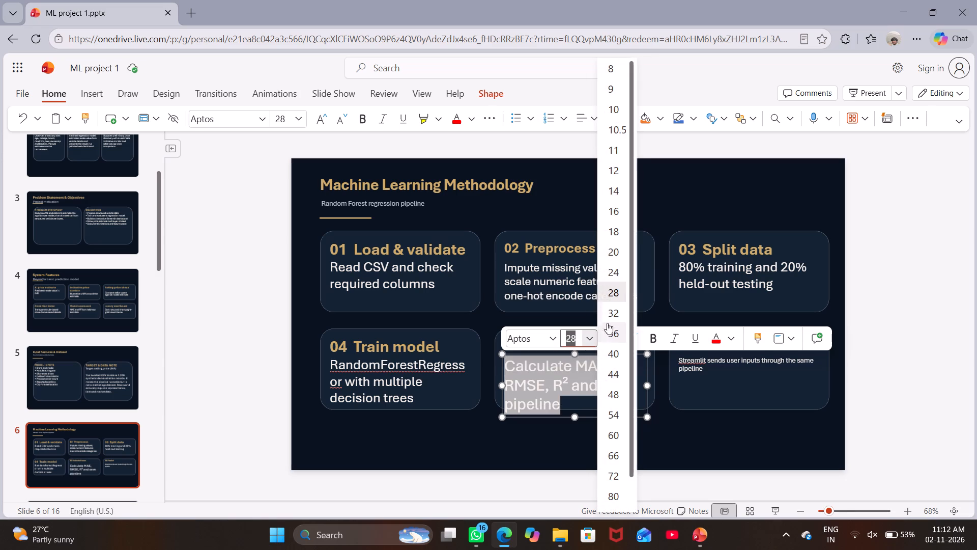
pyautogui.click(614, 275)
pyautogui.click(589, 401)
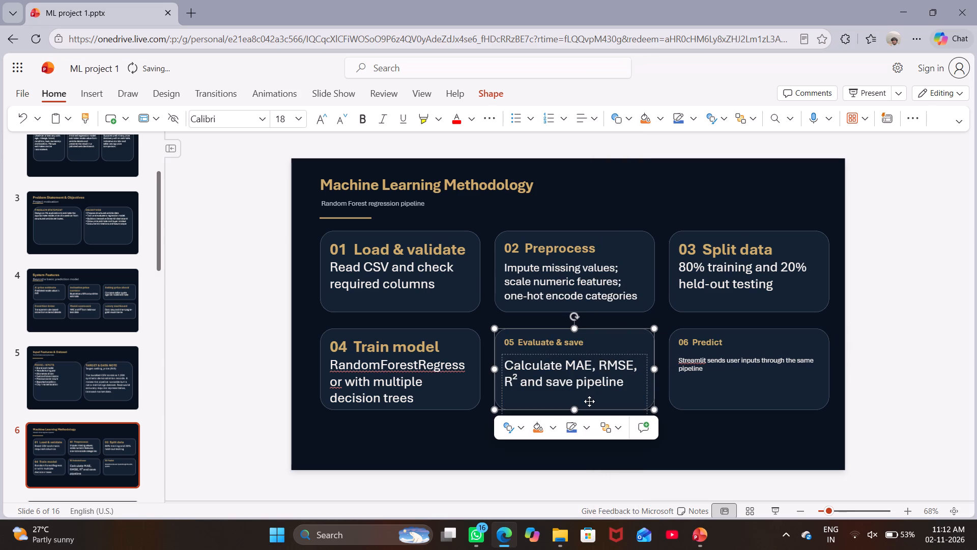
# Enlarge the "05 Evaluate & save" heading, trying size 20 before settling on font size 24.
pyautogui.doubleClick(596, 350)
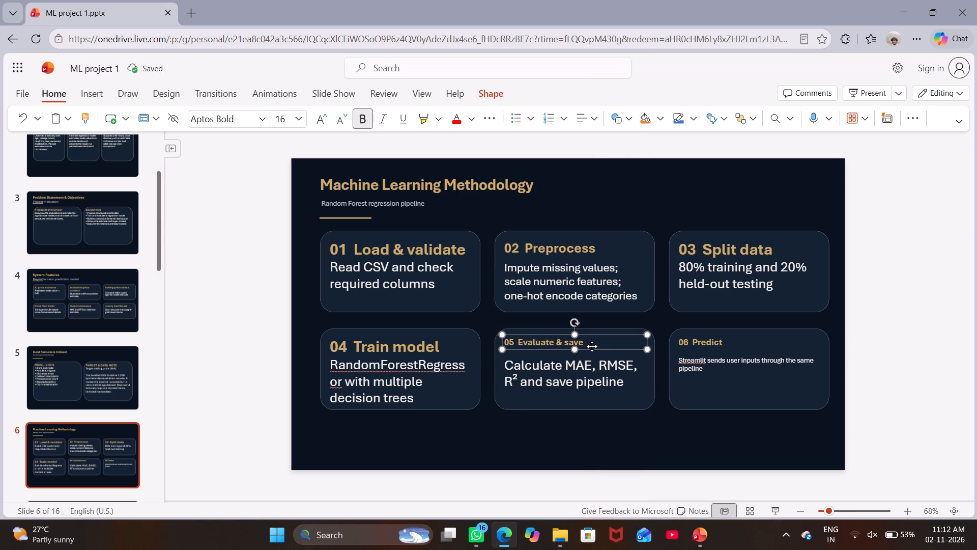
pyautogui.moveTo(590, 343); pyautogui.dragTo(480, 346)
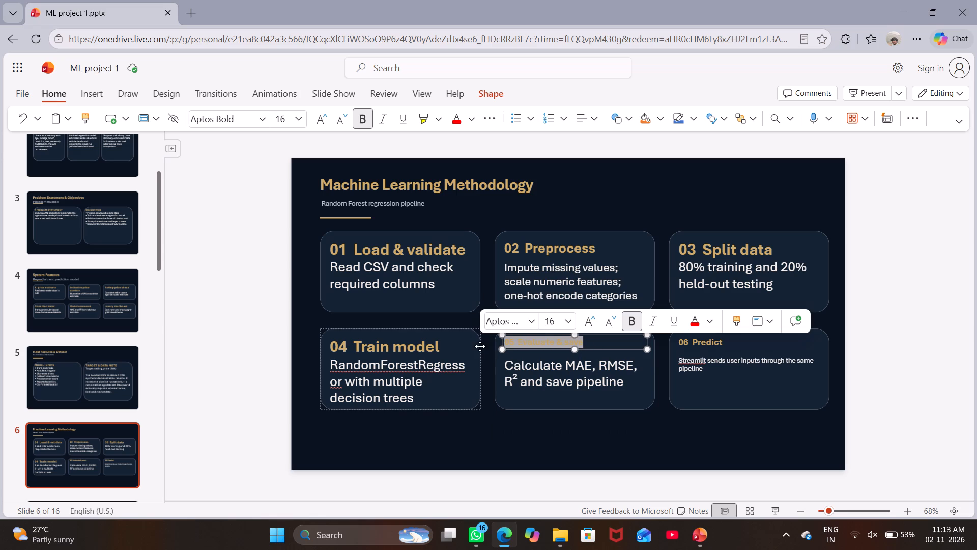
pyautogui.click(565, 323)
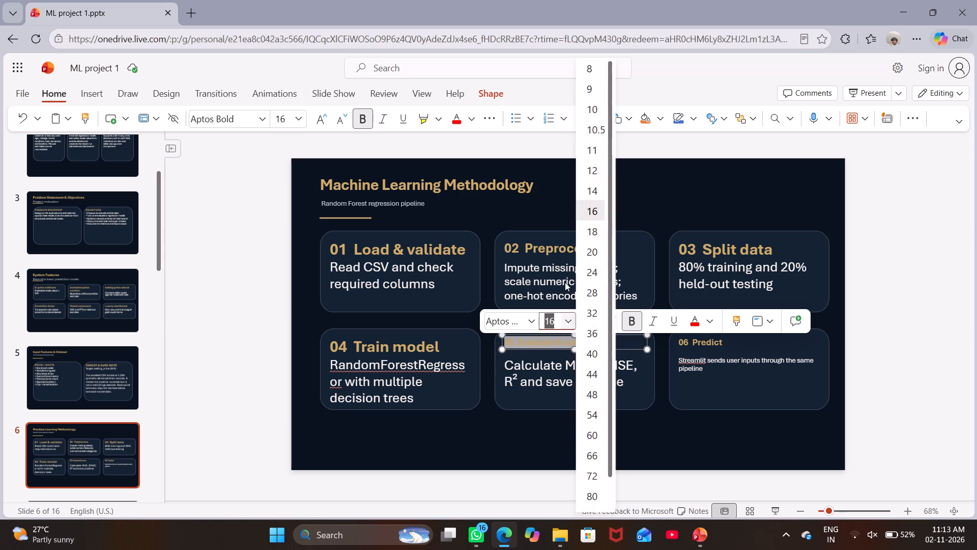
pyautogui.click(593, 260)
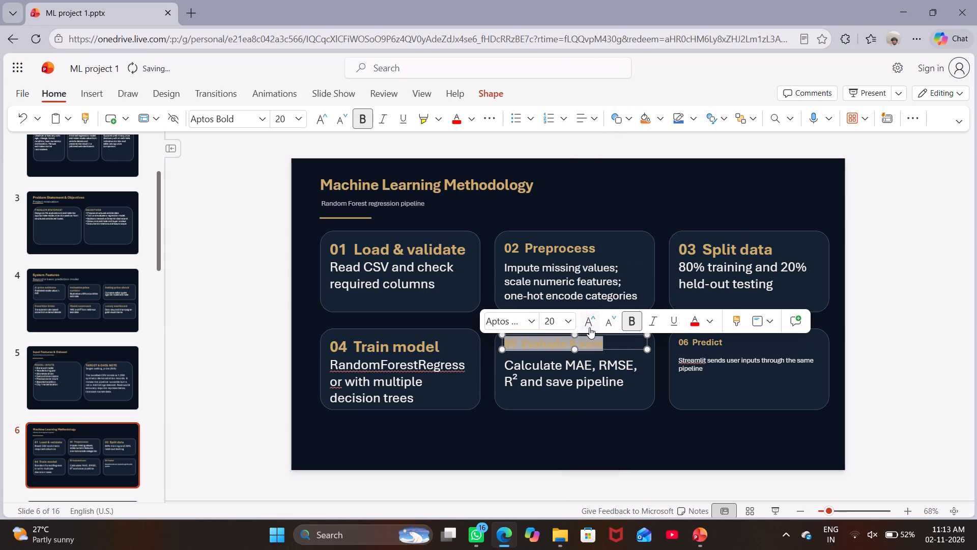
pyautogui.click(568, 324)
pyautogui.click(601, 278)
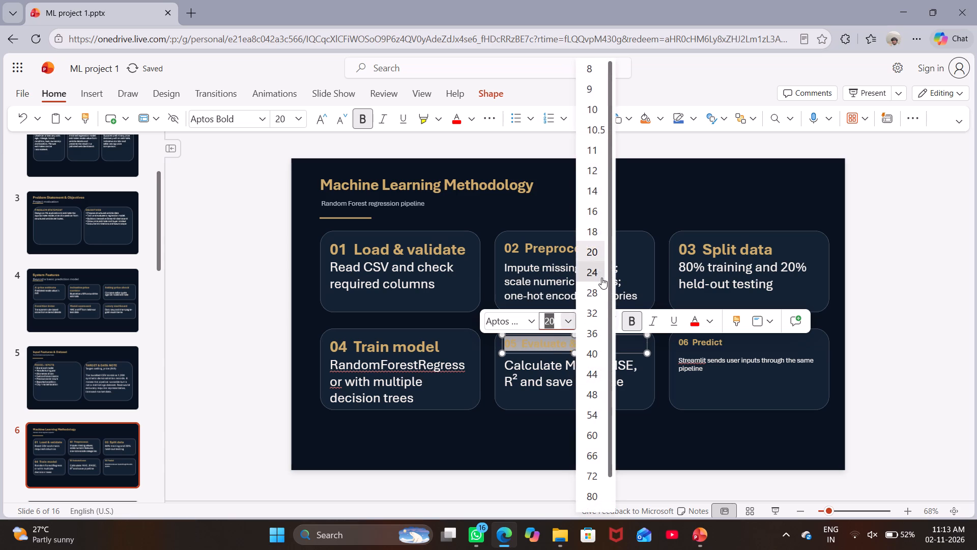
pyautogui.click(723, 381)
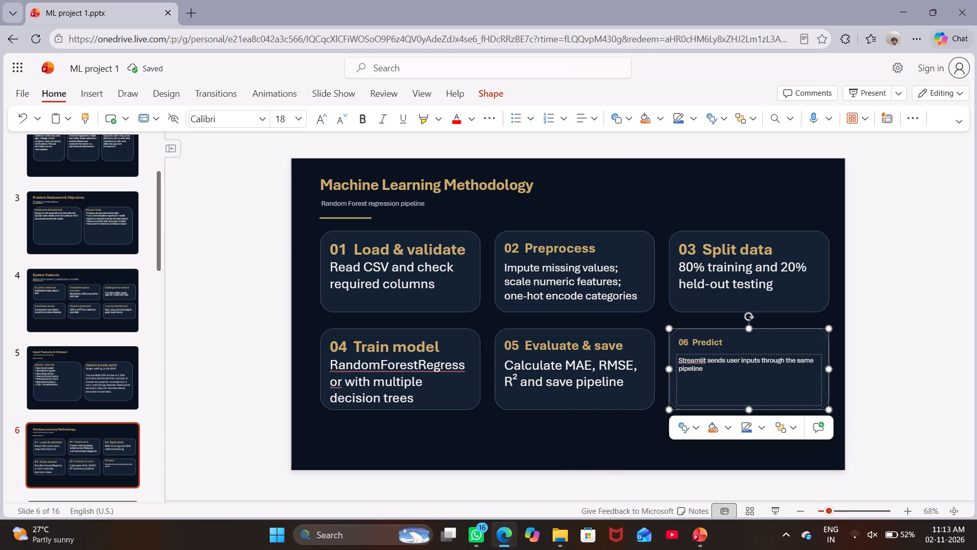
pyautogui.moveTo(711, 369); pyautogui.dragTo(675, 359)
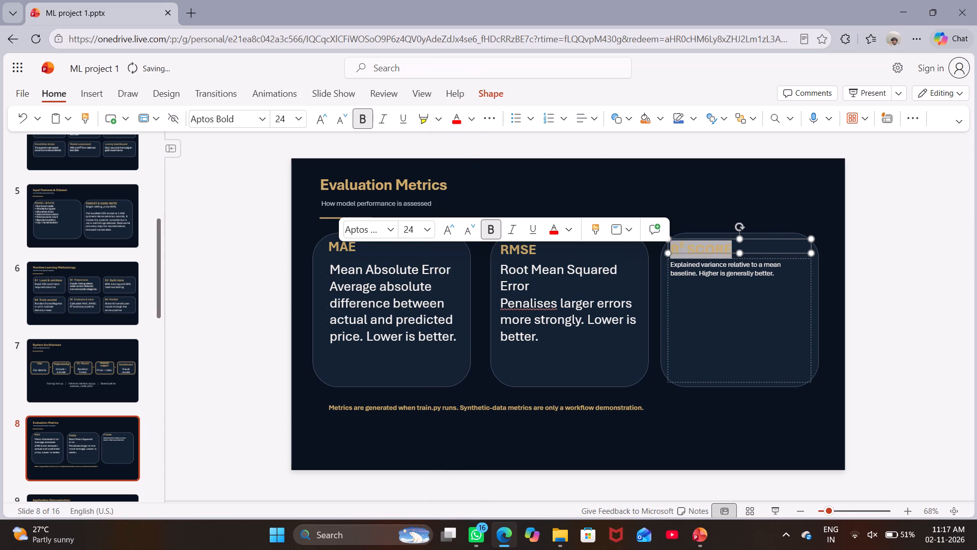
pyautogui.click(780, 269)
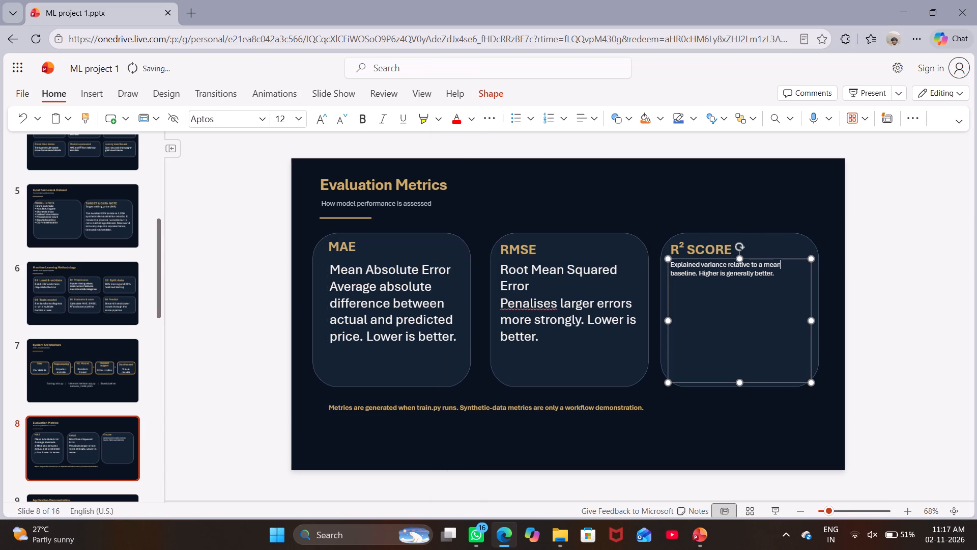
pyautogui.moveTo(781, 275); pyautogui.dragTo(662, 253)
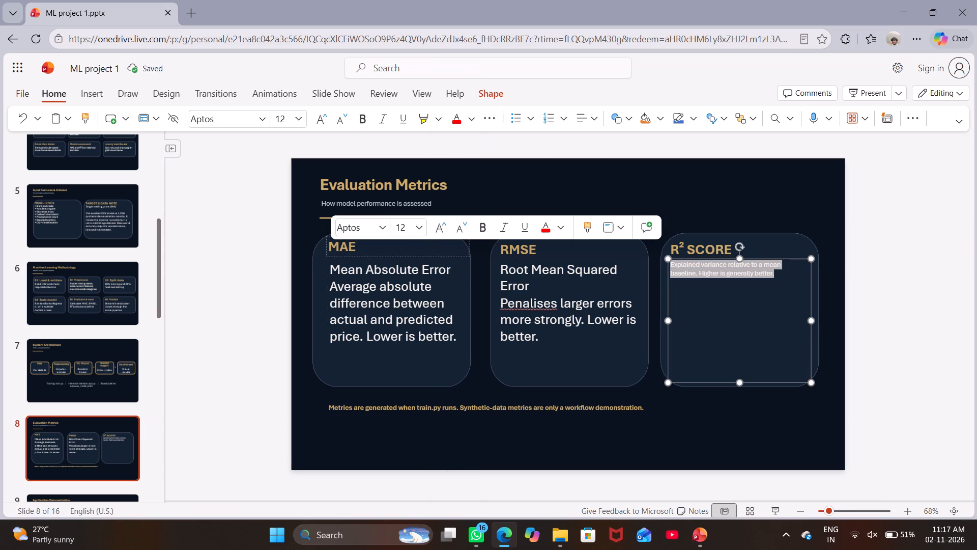
pyautogui.click(421, 230)
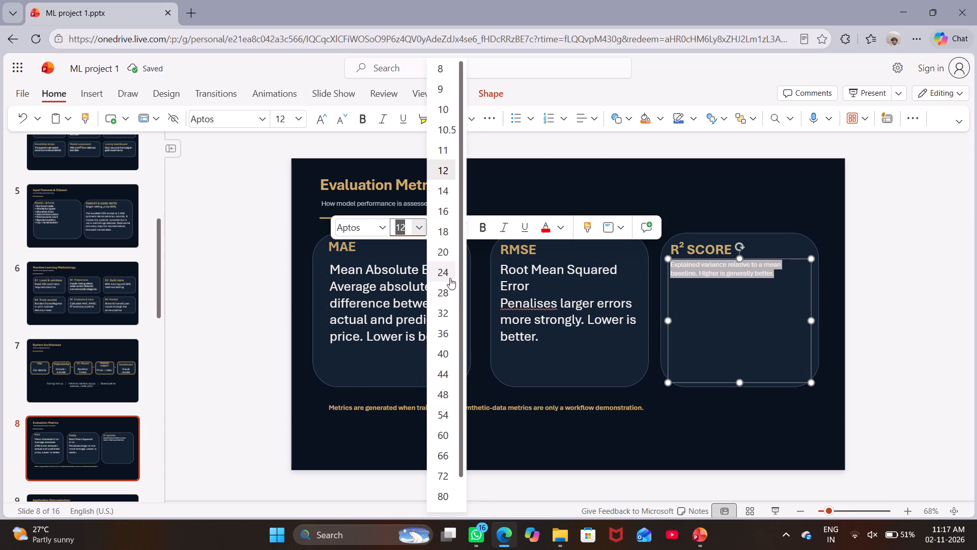
pyautogui.click(453, 278)
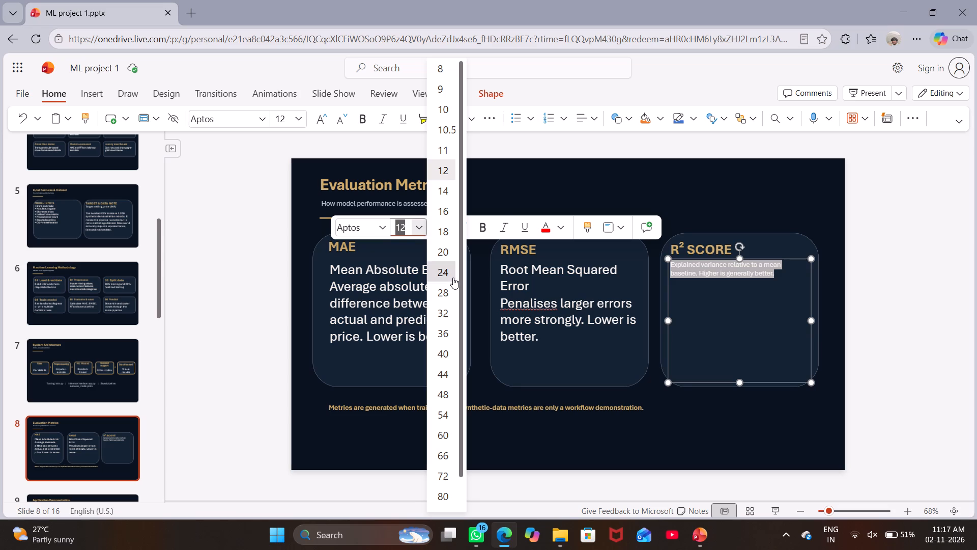
pyautogui.click(713, 353)
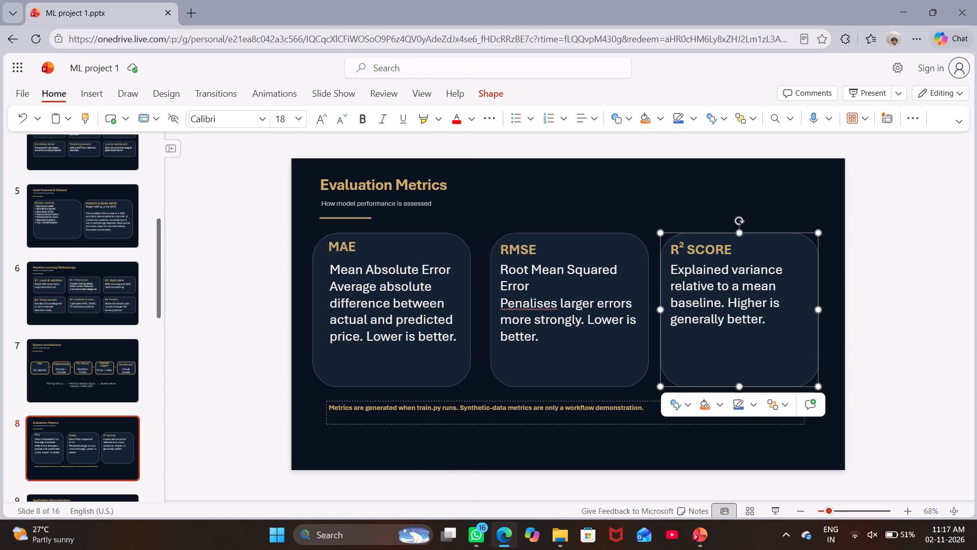
pyautogui.moveTo(649, 407); pyautogui.dragTo(257, 393)
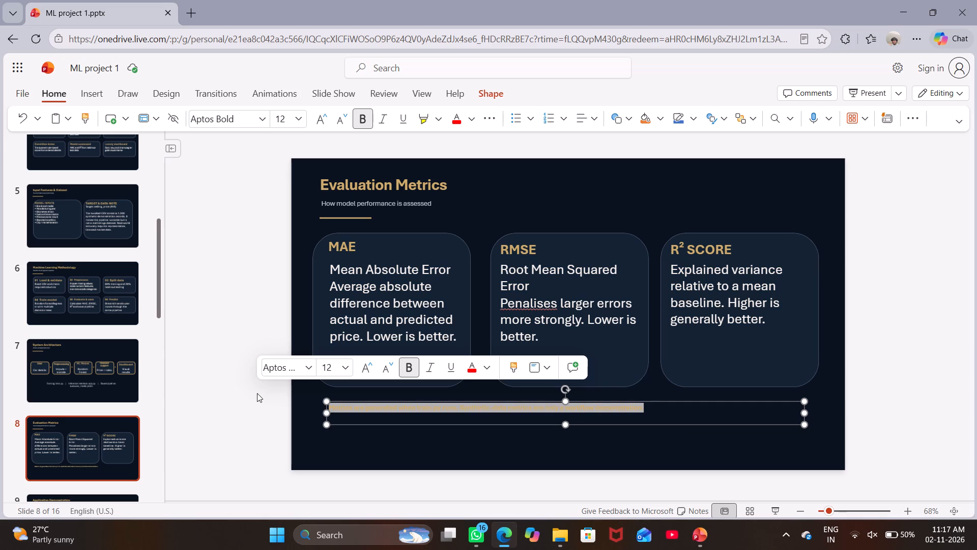
pyautogui.scroll(-6, 125, 377)
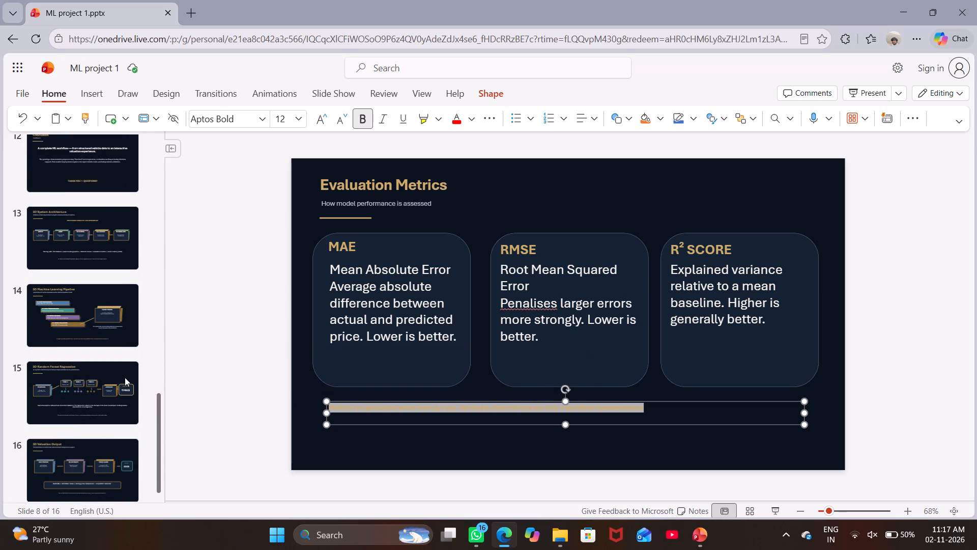
pyautogui.scroll(4, 125, 377)
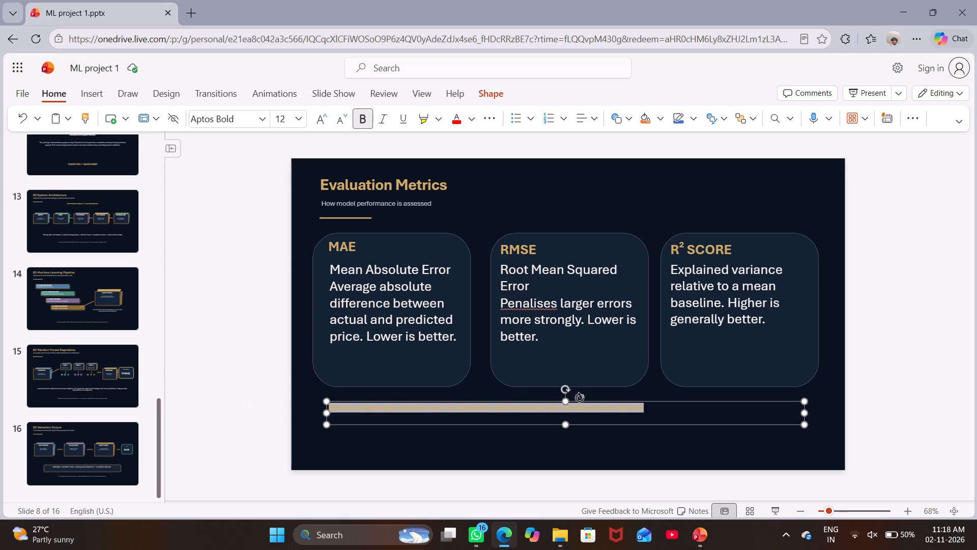
pyautogui.click(657, 409)
pyautogui.moveTo(657, 409); pyautogui.dragTo(325, 407)
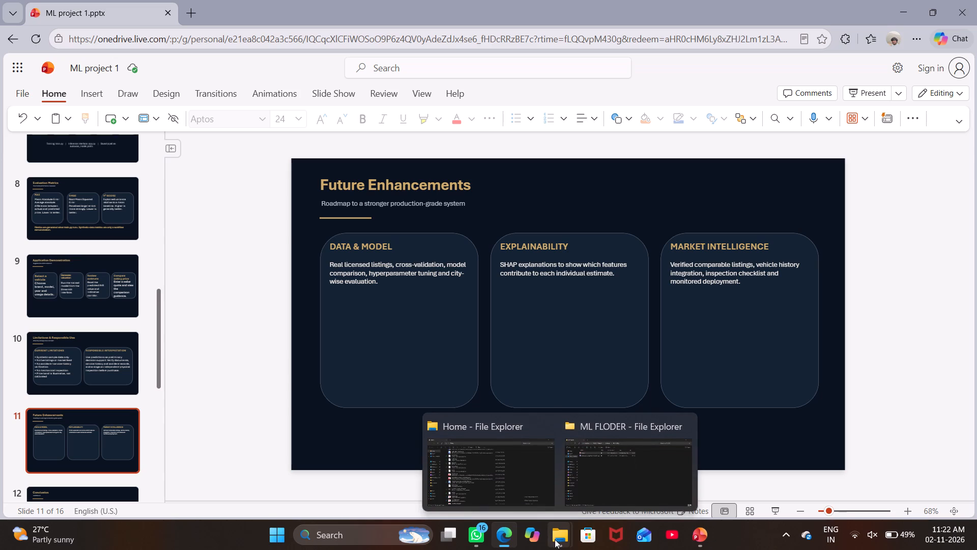
# Switch to File Explorer and open the Used_Car_Price_Prediction formal project report from the ML FLODER folder in Word.
pyautogui.click(505, 471)
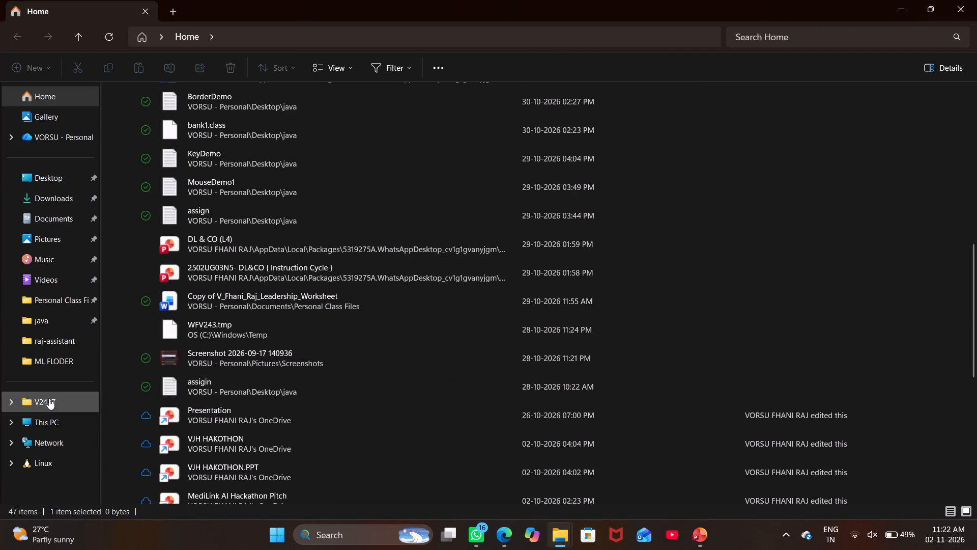
pyautogui.click(54, 353)
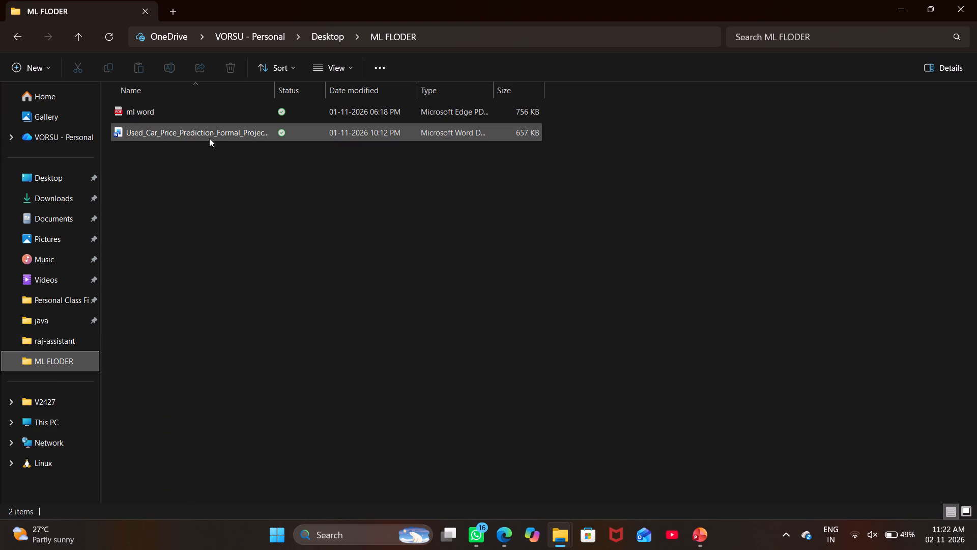
pyautogui.doubleClick(200, 135)
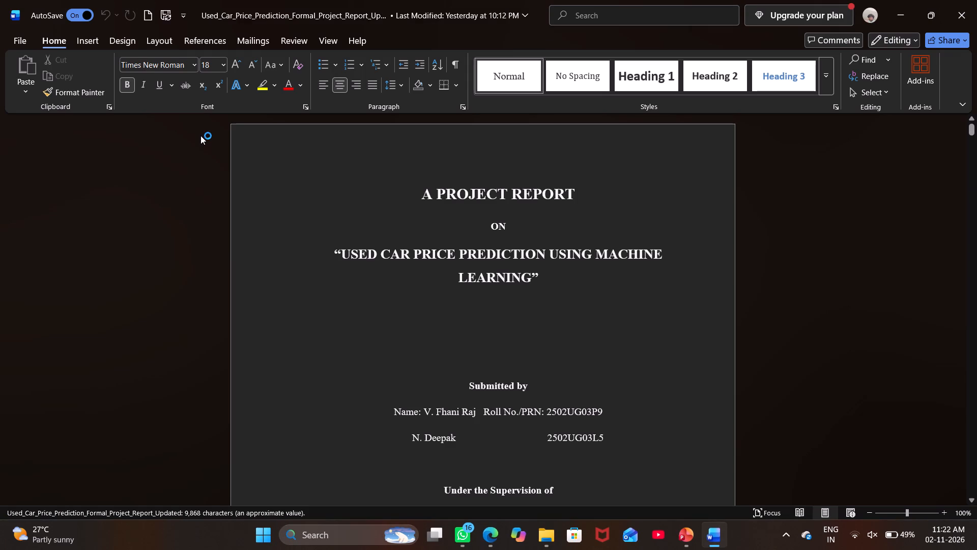
# Look through the project report from its title page past the 3D figures to Chapter VI, Discussion and Results.
pyautogui.scroll(-4, 376, 255)
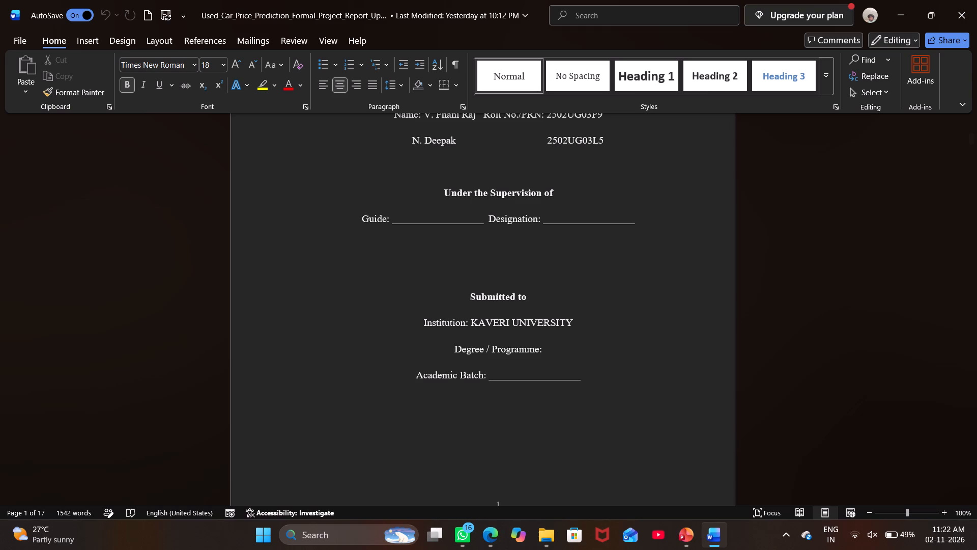
pyautogui.scroll(-6, 376, 255)
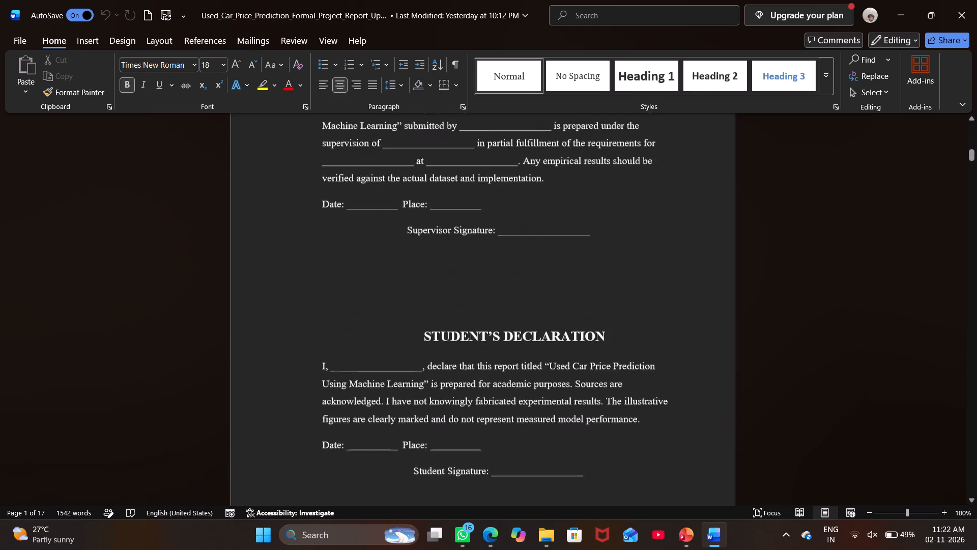
pyautogui.scroll(-11, 376, 255)
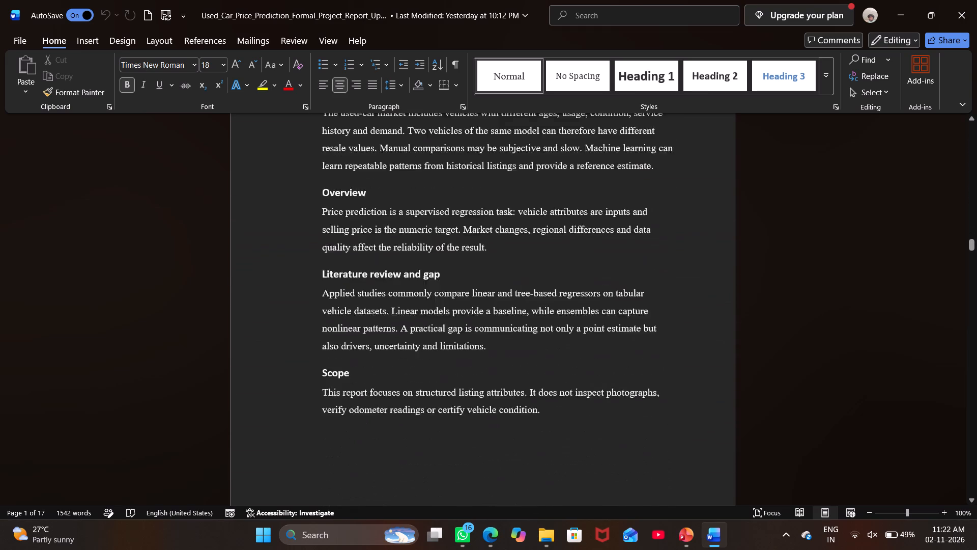
pyautogui.scroll(-12, 376, 255)
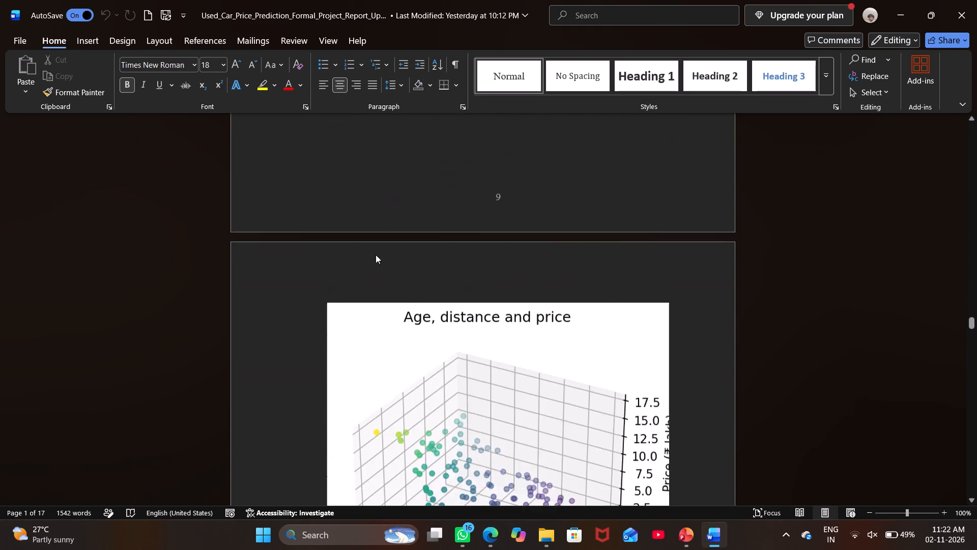
pyautogui.scroll(-4, 376, 255)
pyautogui.scroll(1, 376, 255)
pyautogui.scroll(-1, 376, 255)
pyautogui.scroll(1, 376, 255)
pyautogui.scroll(-1, 376, 255)
pyautogui.scroll(1, 376, 255)
pyautogui.scroll(-3, 376, 255)
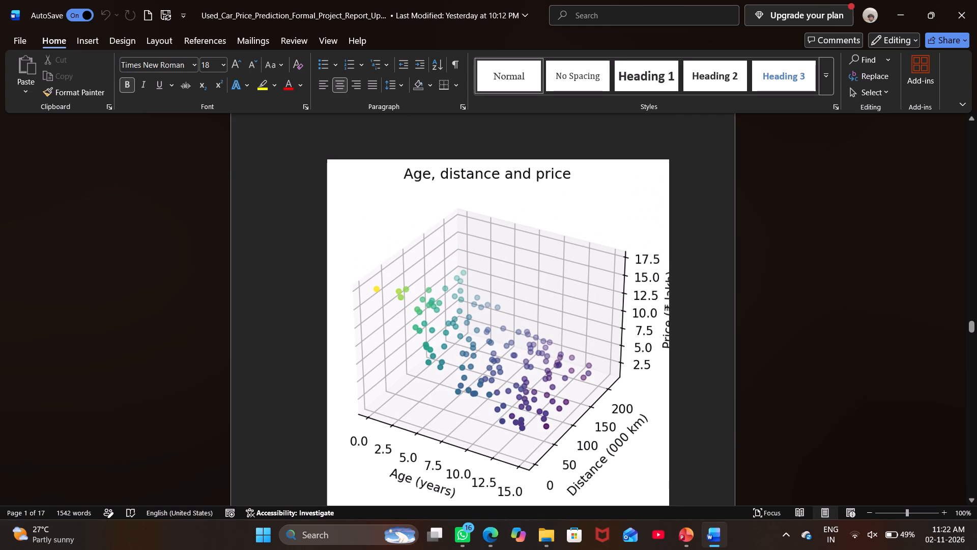
pyautogui.scroll(-7, 376, 255)
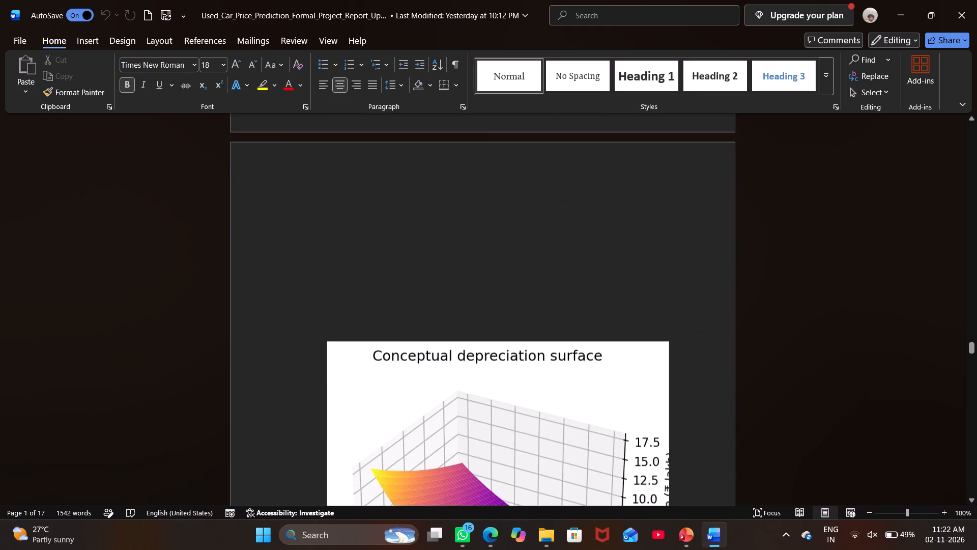
pyautogui.scroll(-7, 376, 255)
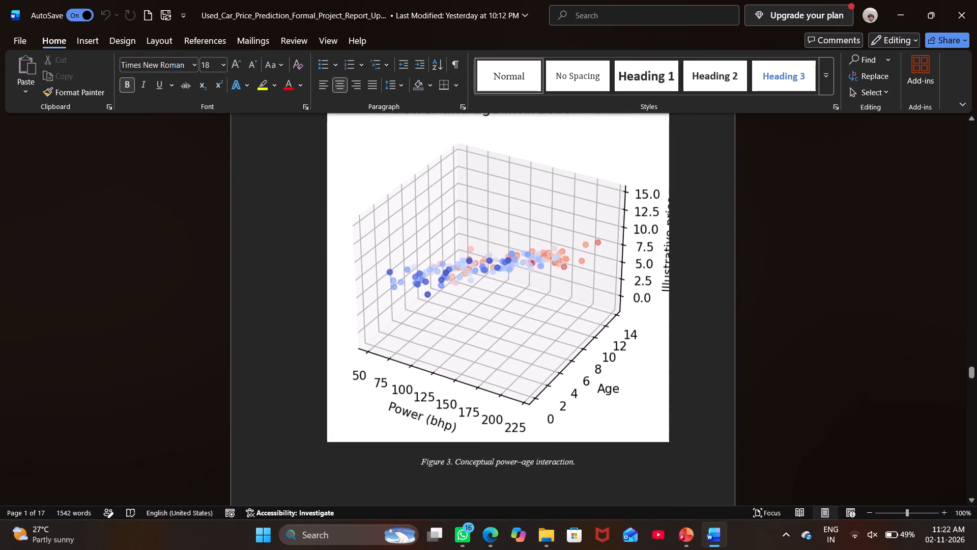
pyautogui.scroll(-8, 376, 255)
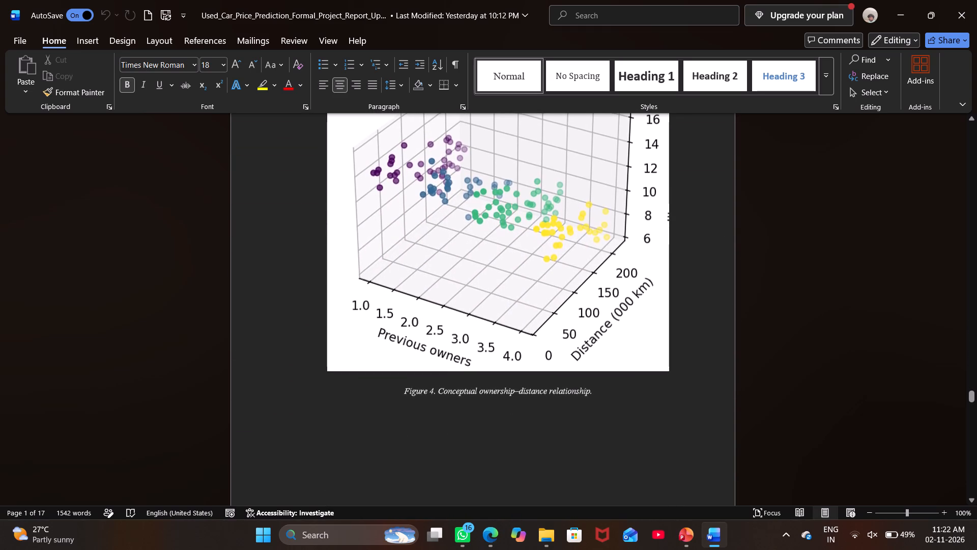
pyautogui.scroll(-8, 376, 255)
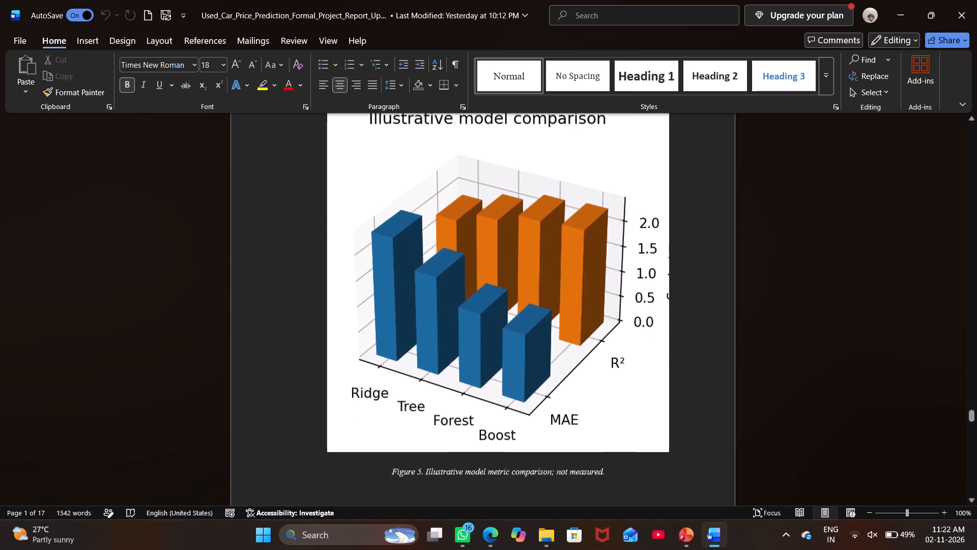
pyautogui.scroll(-4, 376, 255)
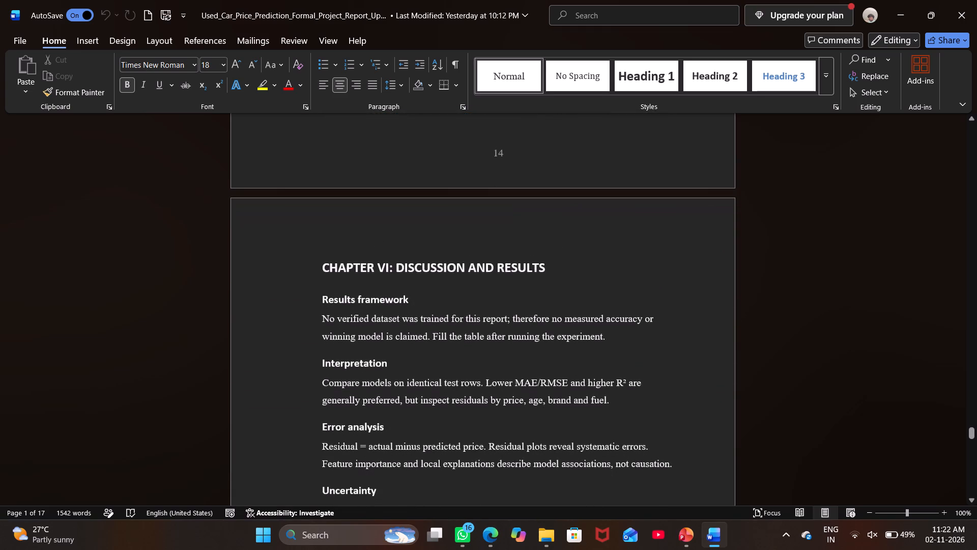
# Review the report's figures again, going back from the model comparison chart to the "Age, distance and price" plot.
pyautogui.scroll(1, 376, 255)
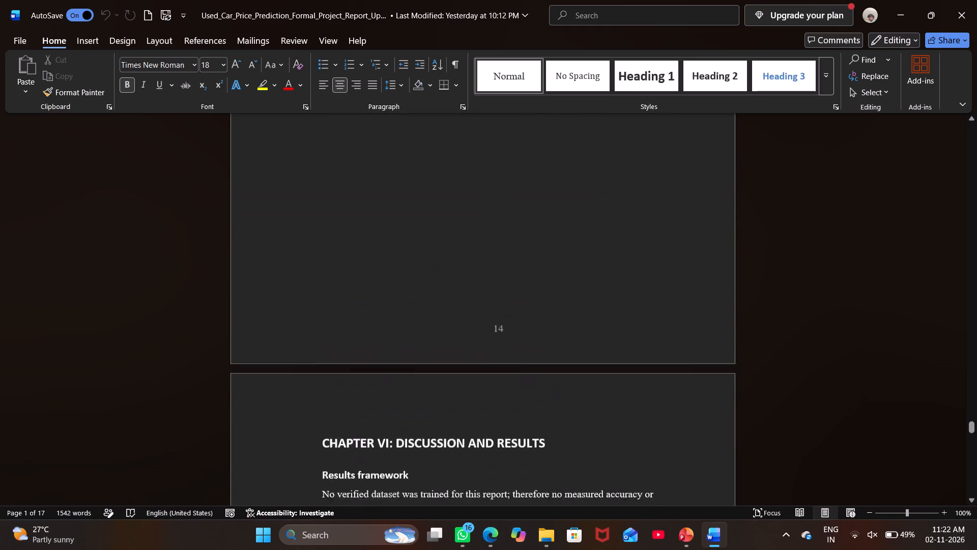
pyautogui.scroll(5, 376, 255)
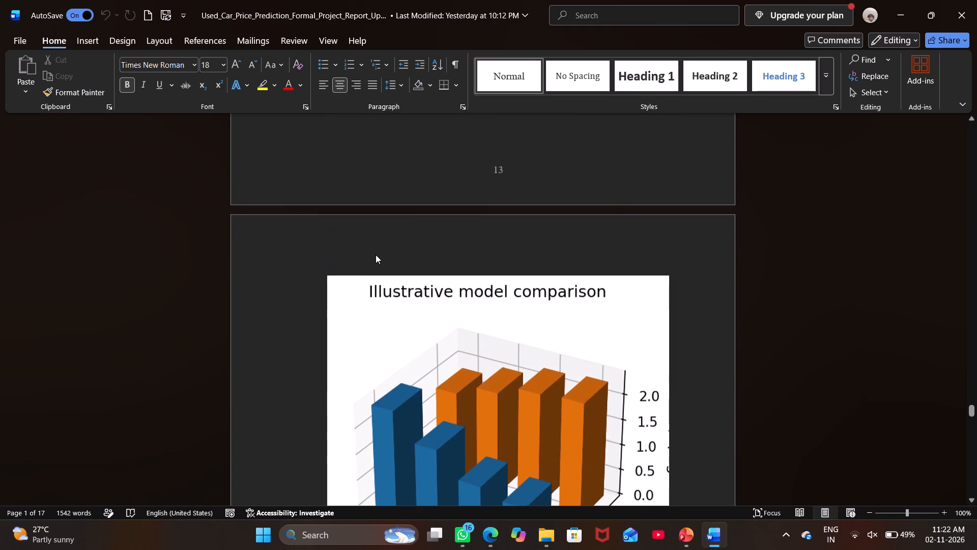
pyautogui.scroll(2, 376, 255)
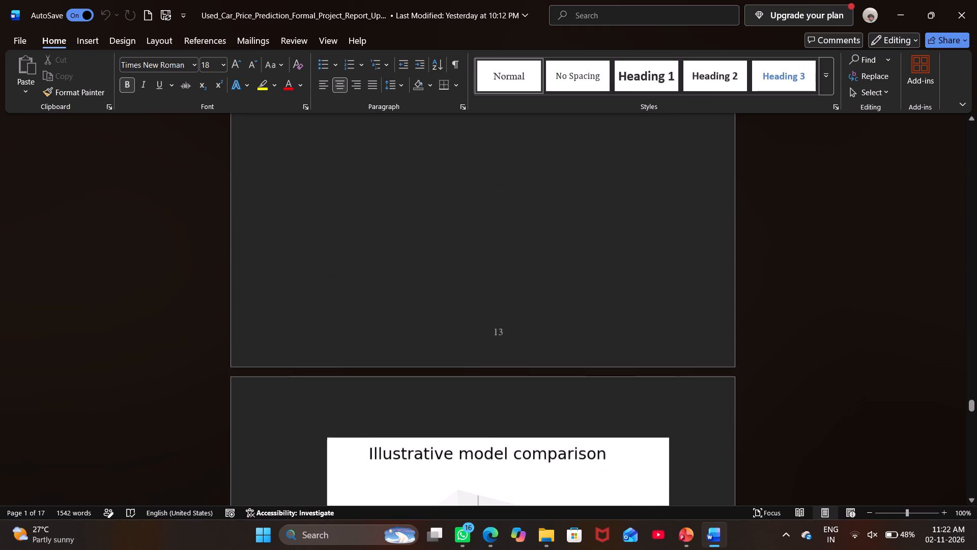
pyautogui.scroll(9, 376, 255)
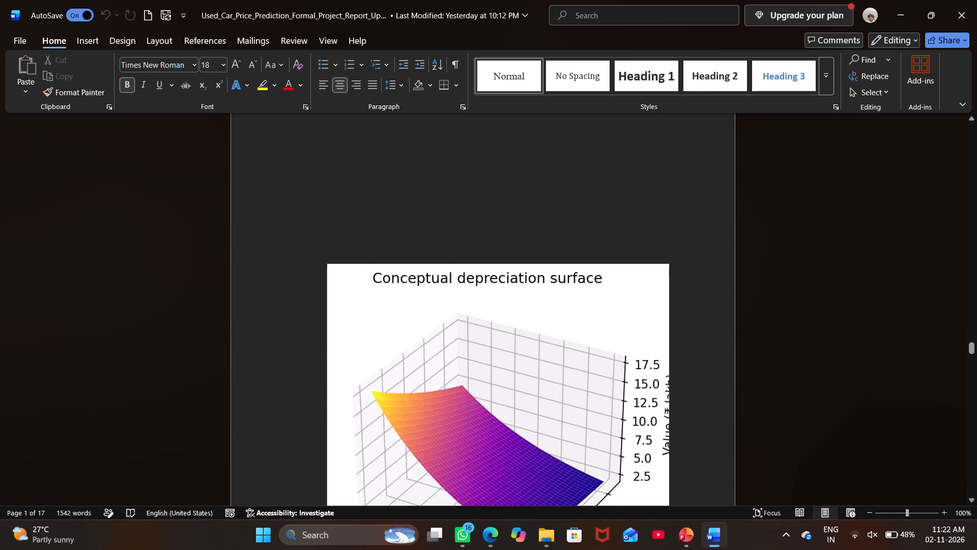
pyautogui.scroll(5, 376, 255)
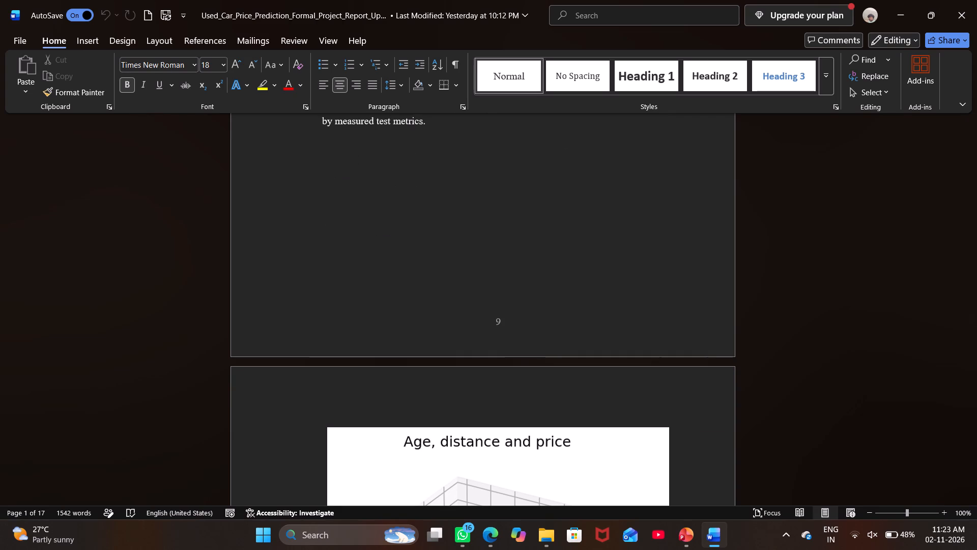
pyautogui.scroll(-2, 415, 299)
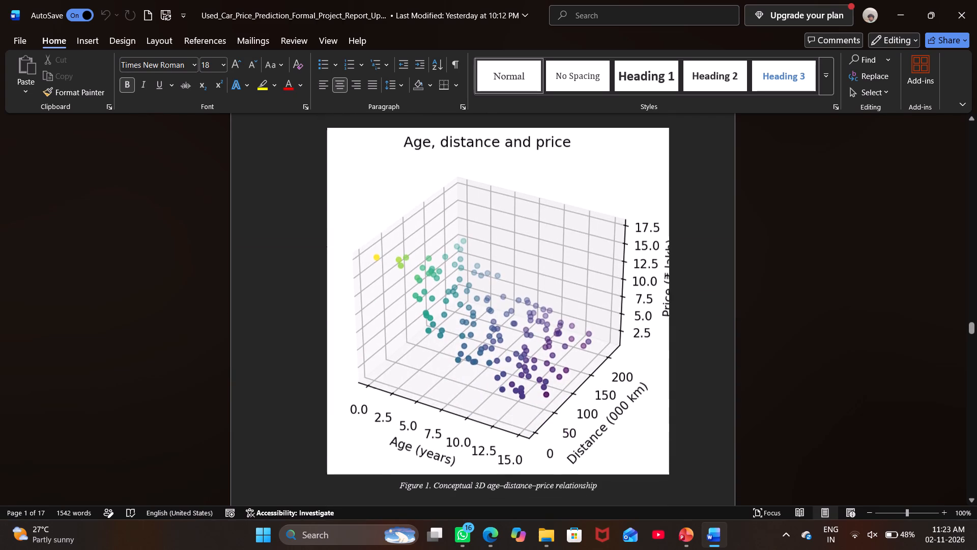
pyautogui.scroll(-1, 415, 299)
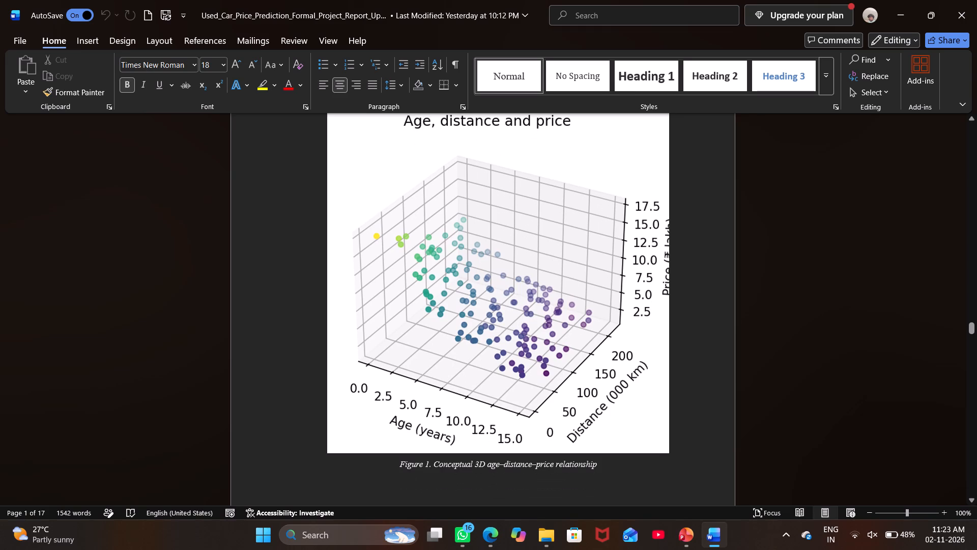
# Switch back to the ML project 1 presentation in Edge.
pyautogui.click(691, 532)
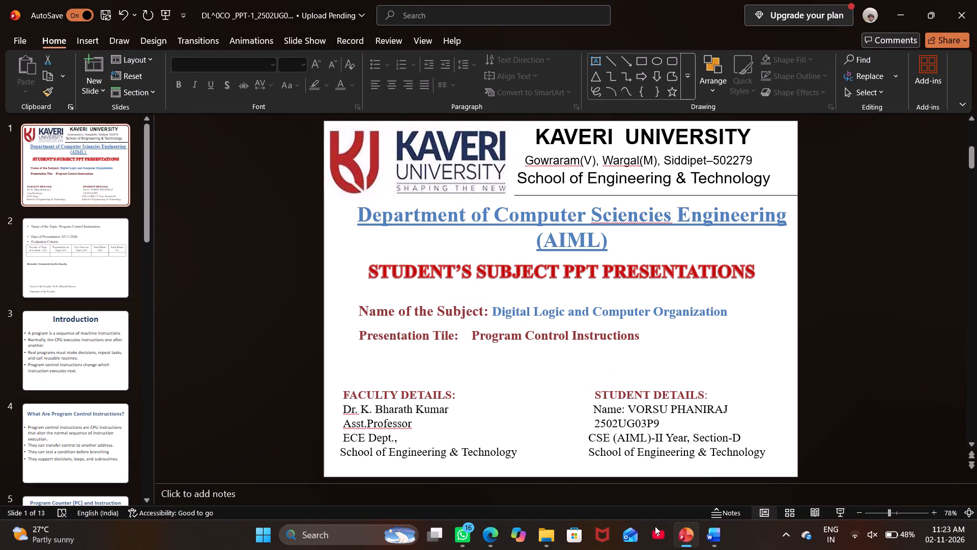
pyautogui.click(491, 532)
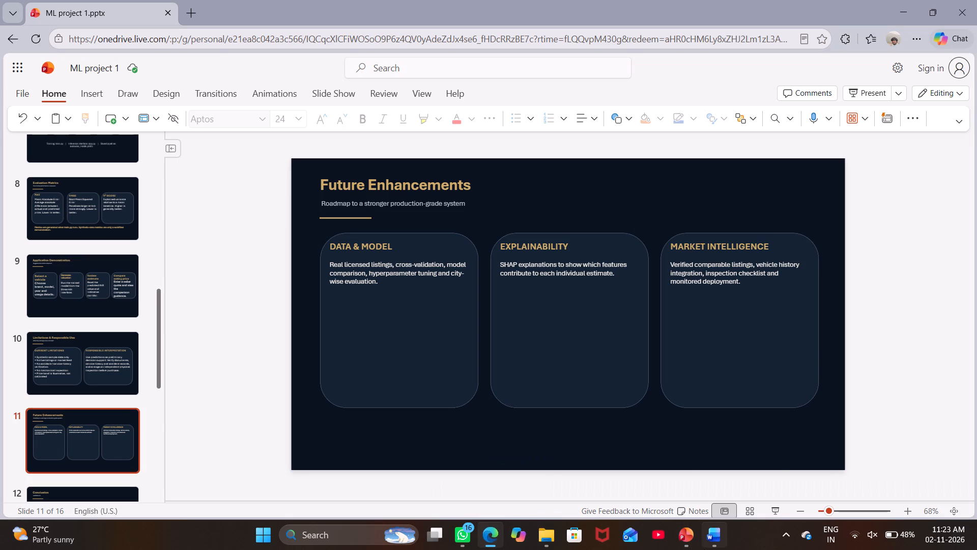
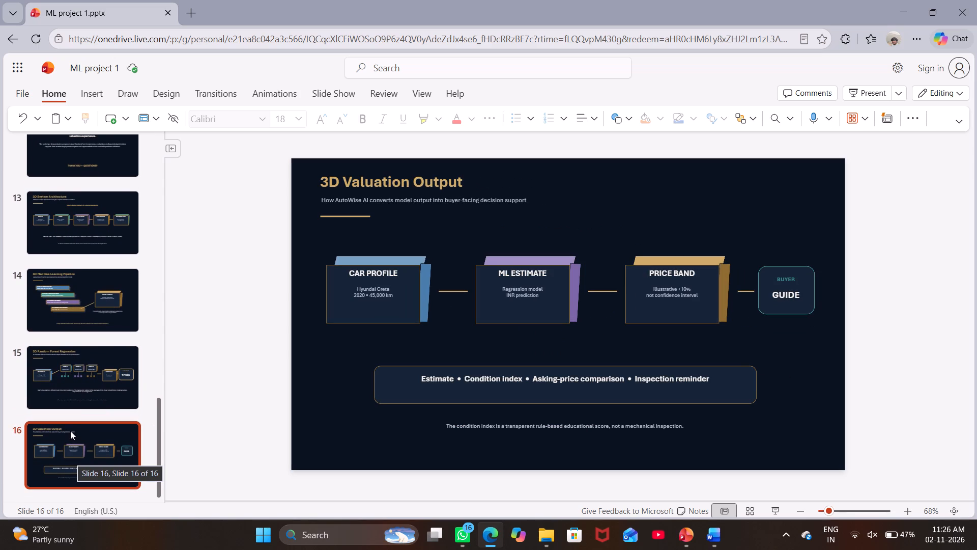
pyautogui.click(73, 374)
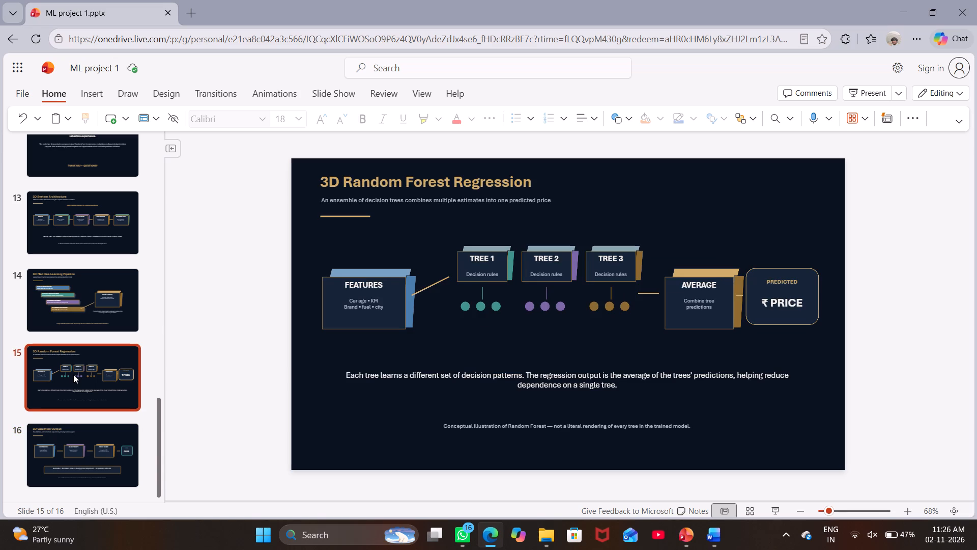
pyautogui.click(95, 363)
pyautogui.click(82, 305)
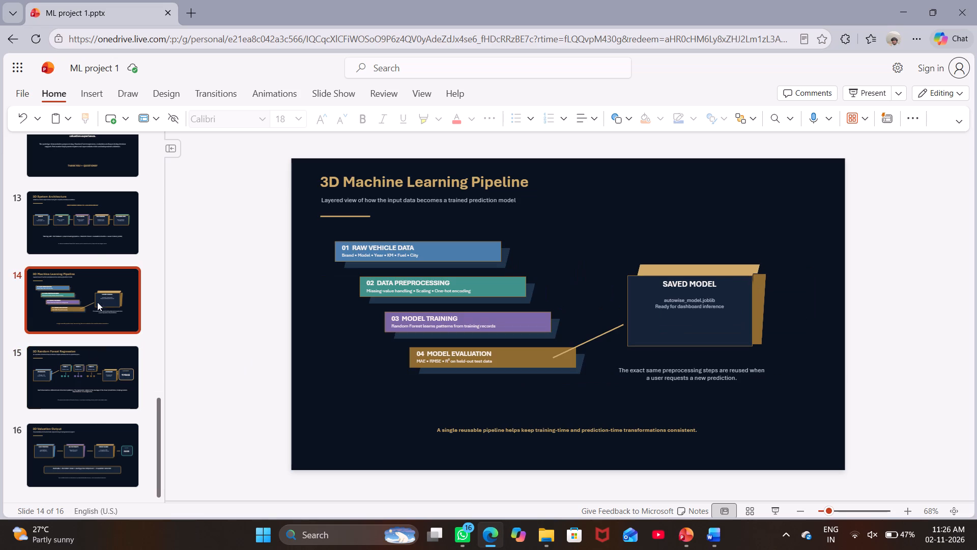
pyautogui.click(94, 261)
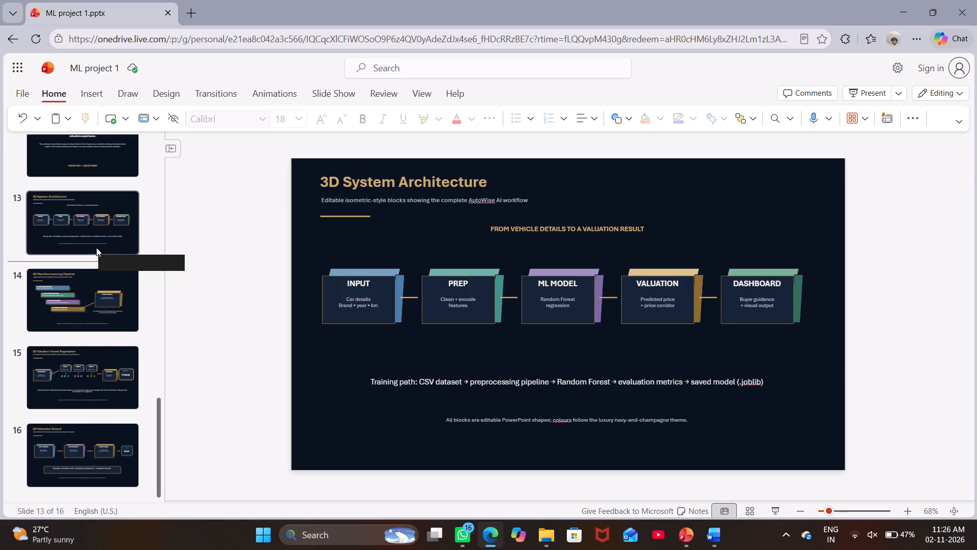
pyautogui.click(69, 198)
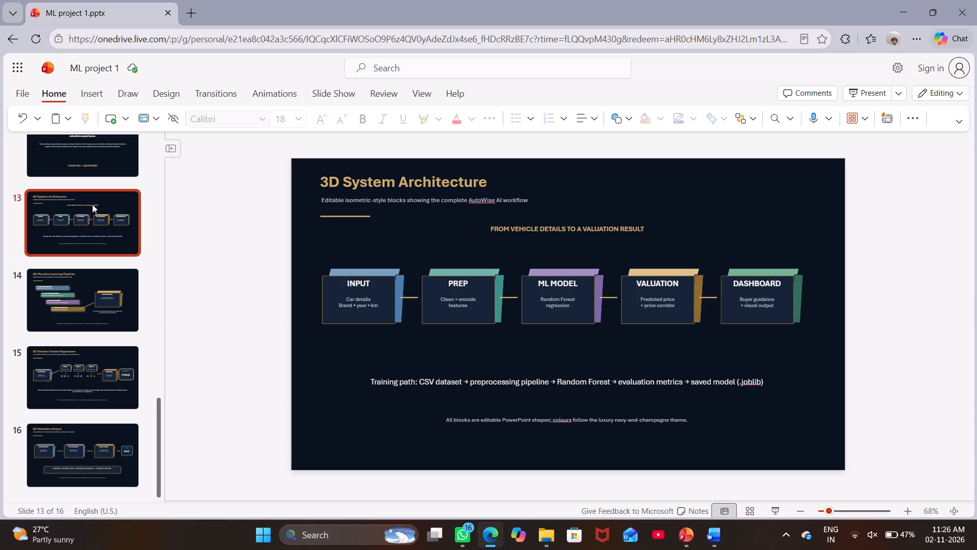
pyautogui.hscroll(-1, 306, 301)
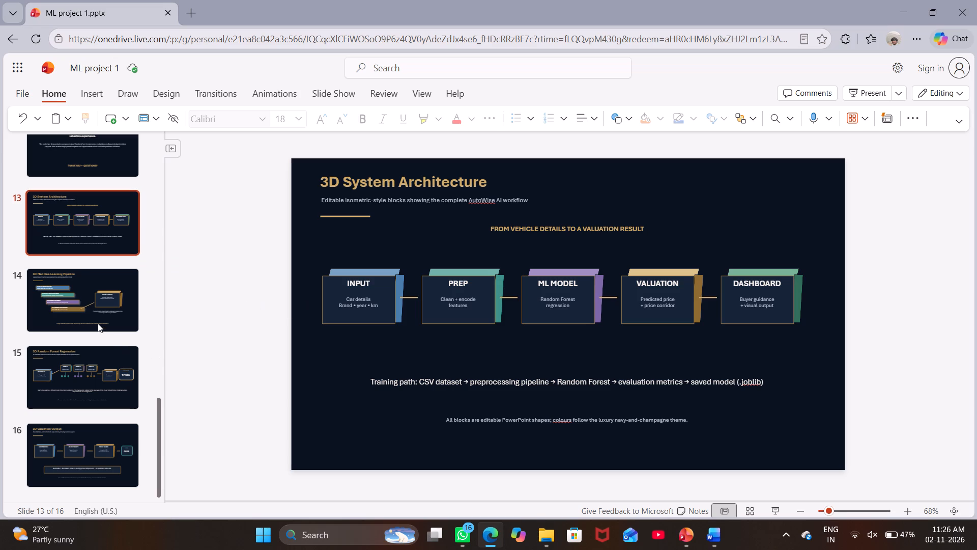
pyautogui.click(94, 319)
pyautogui.click(90, 241)
pyautogui.click(54, 302)
pyautogui.click(75, 236)
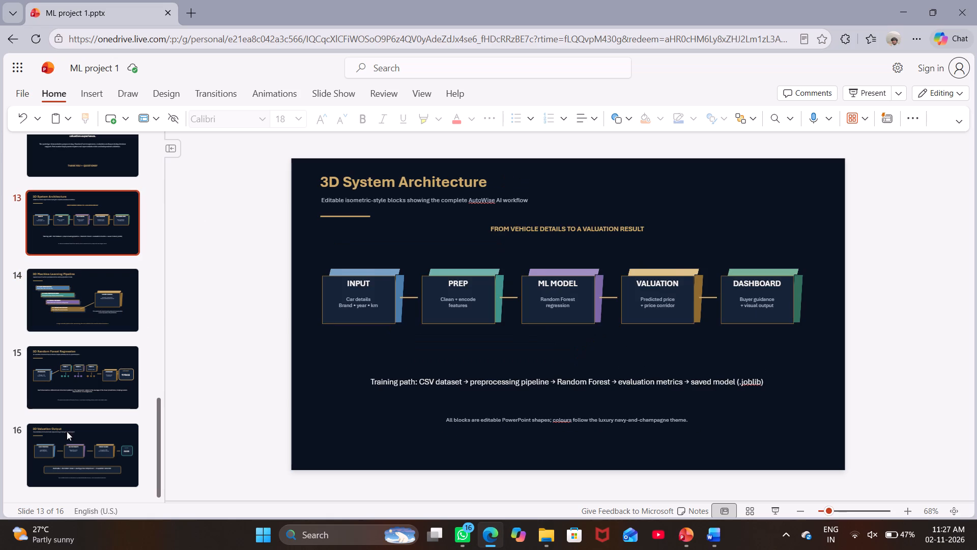
pyautogui.click(70, 437)
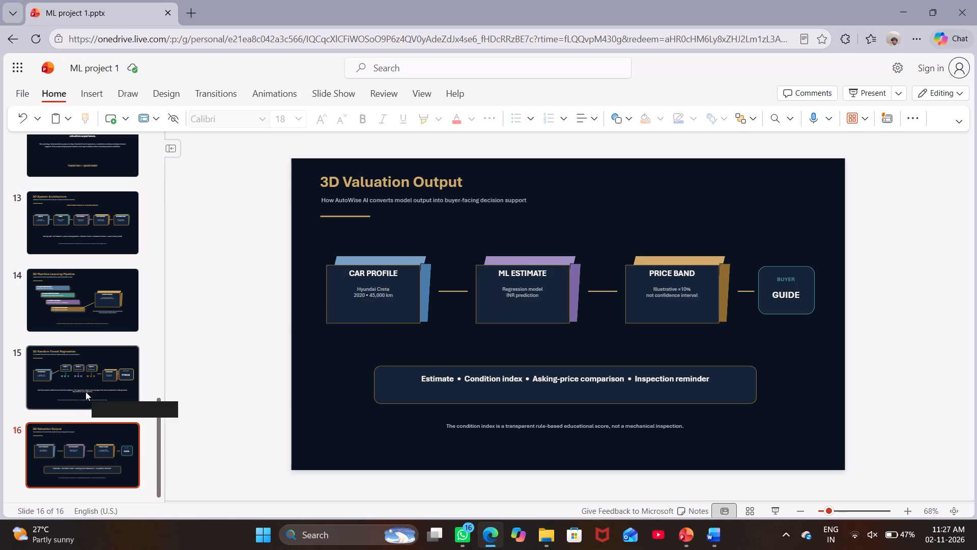
pyautogui.click(85, 392)
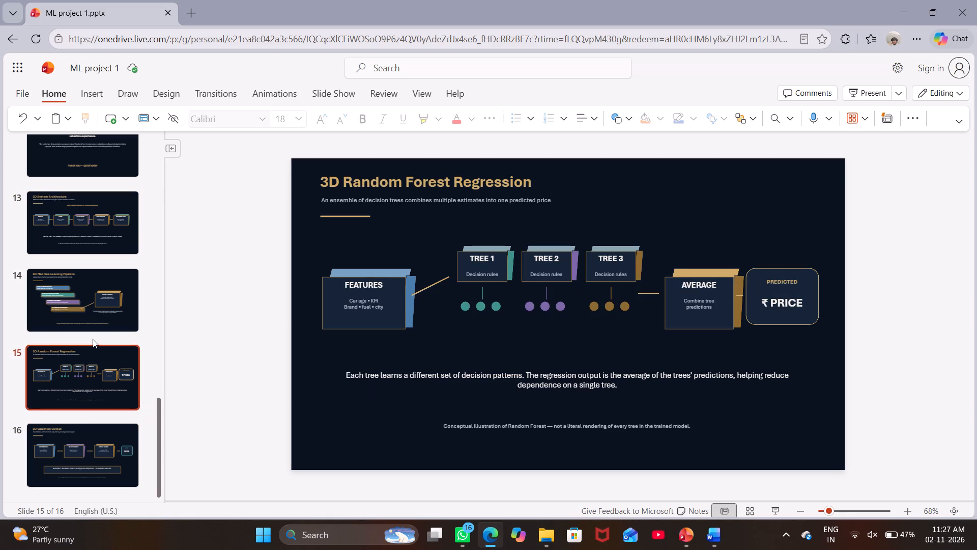
pyautogui.click(93, 339)
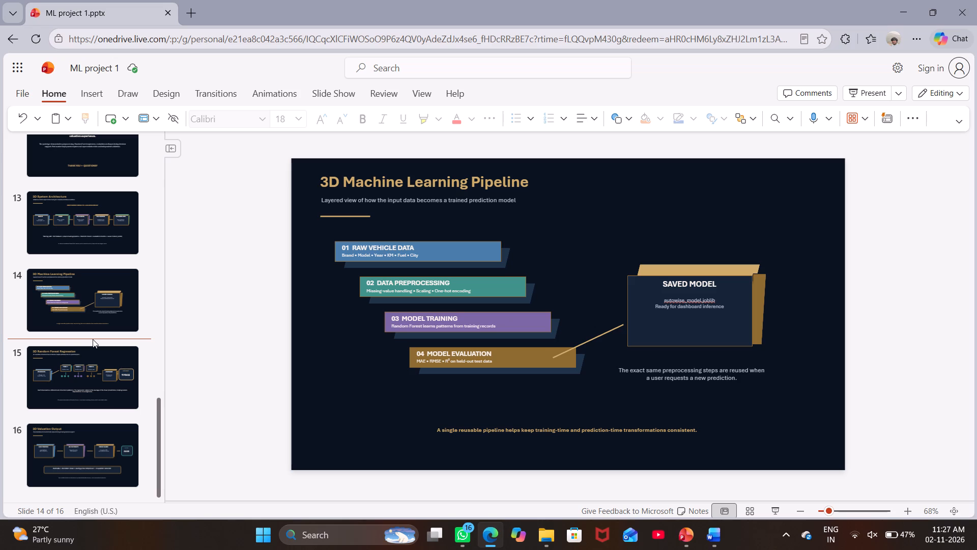
pyautogui.scroll(-4, 49, 431)
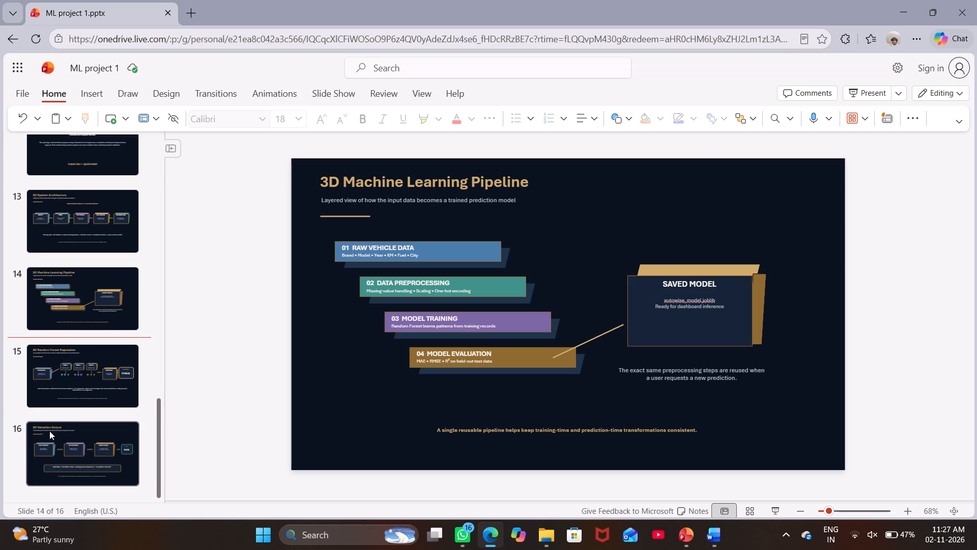